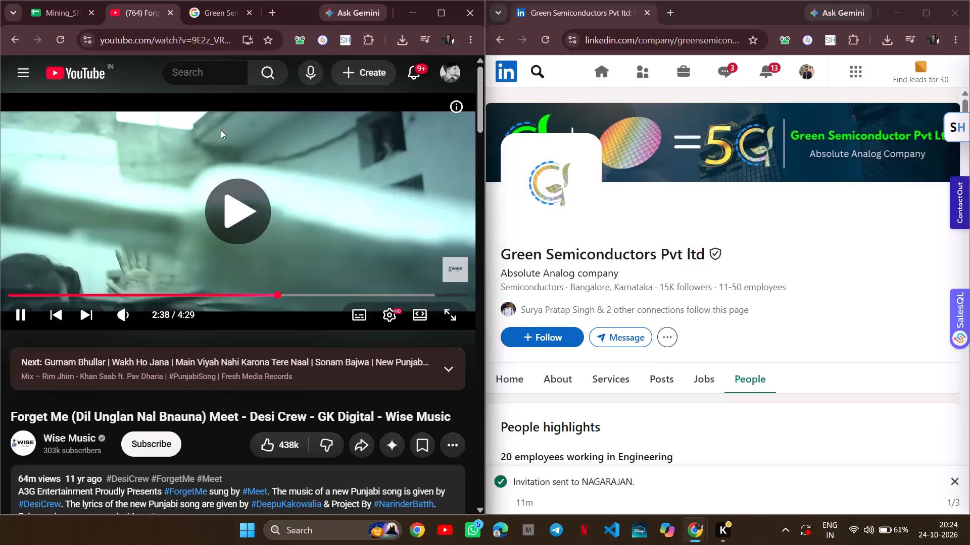
# Pause the music video.
pyautogui.click(222, 198)
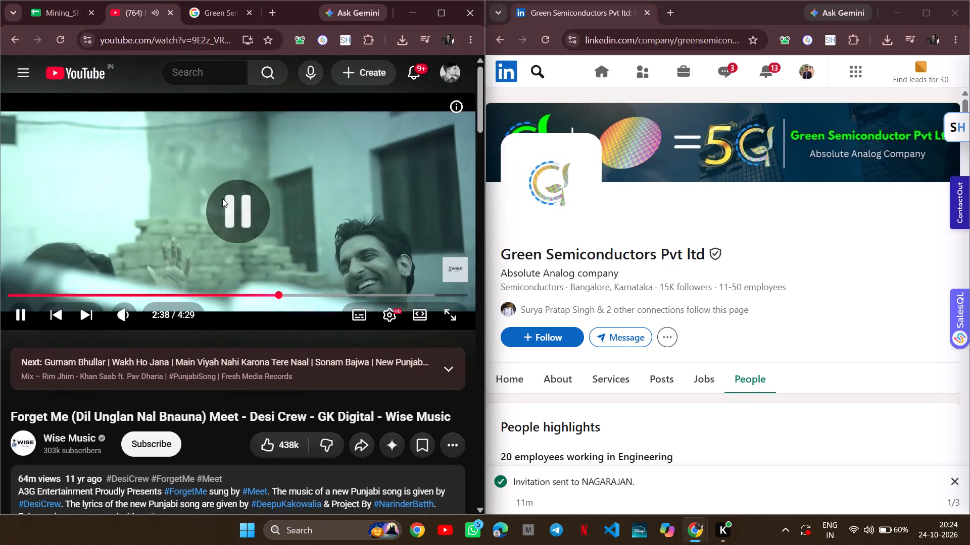
# Switch to the mining spreadsheet and show the leading columns of the Green Semiconductors Pvt ltd rows.
pyautogui.click(73, 16)
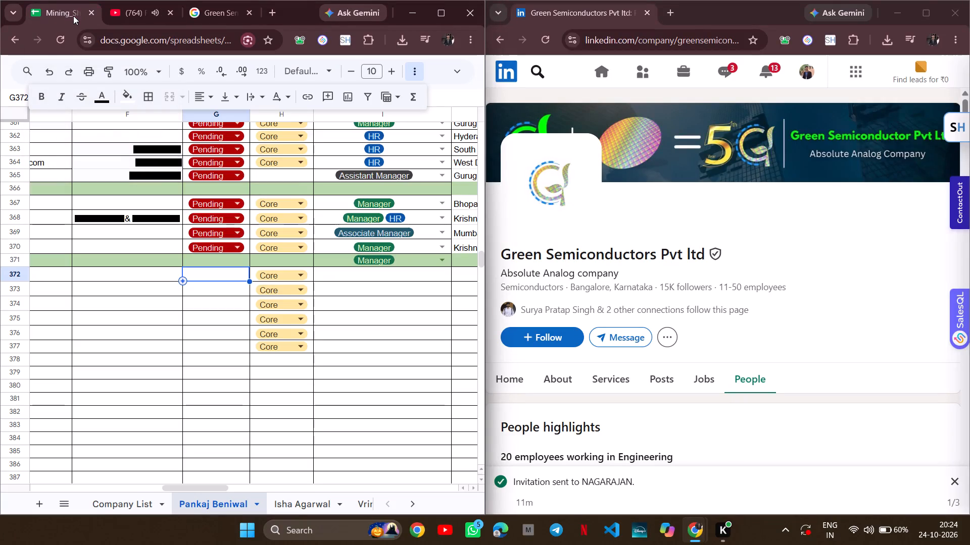
pyautogui.hscroll(8, 166, 329)
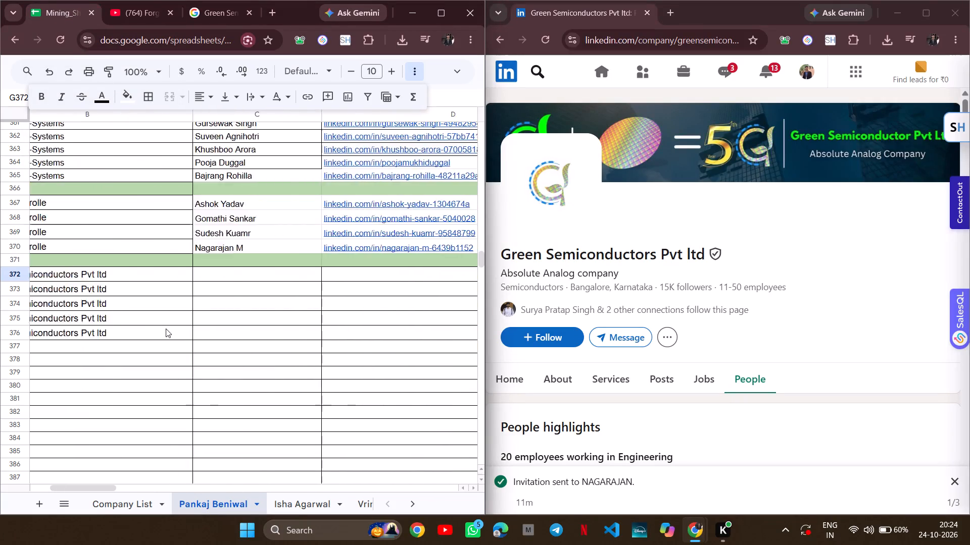
pyautogui.hscroll(7, 166, 329)
# Search the associated members of Green Semiconductors Pvt ltd on LinkedIn for the keyword hr.
pyautogui.scroll(-2, 676, 395)
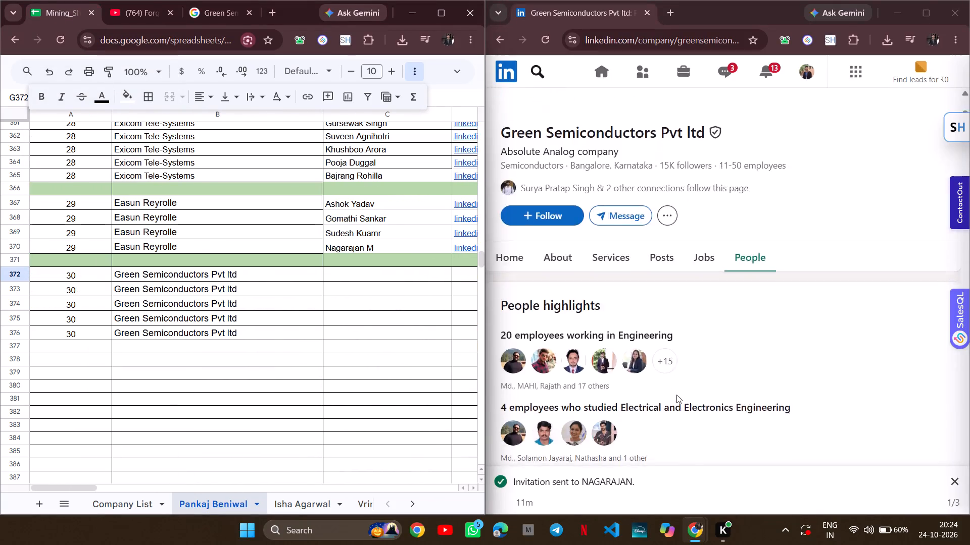
pyautogui.scroll(-3, 676, 395)
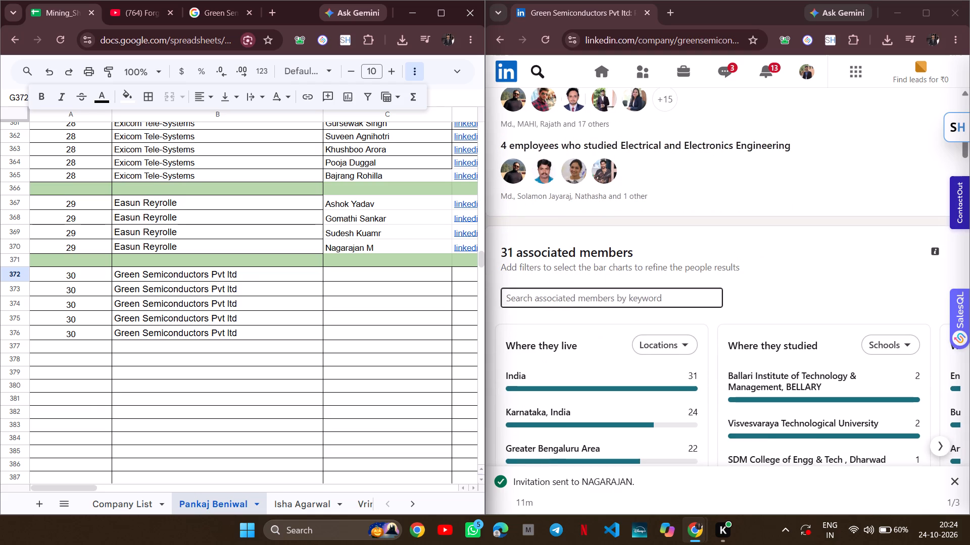
pyautogui.click(634, 303)
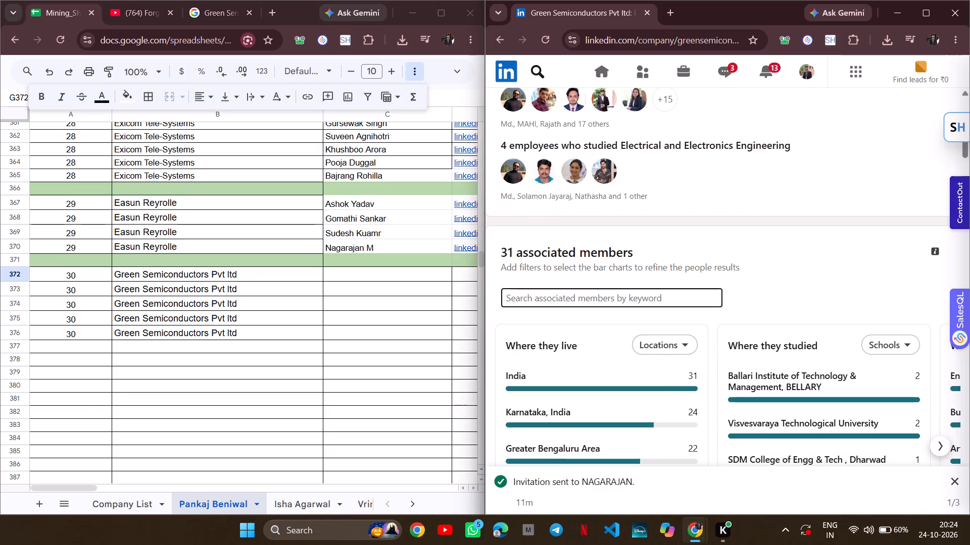
pyautogui.write('hr')
pyautogui.press('Return')
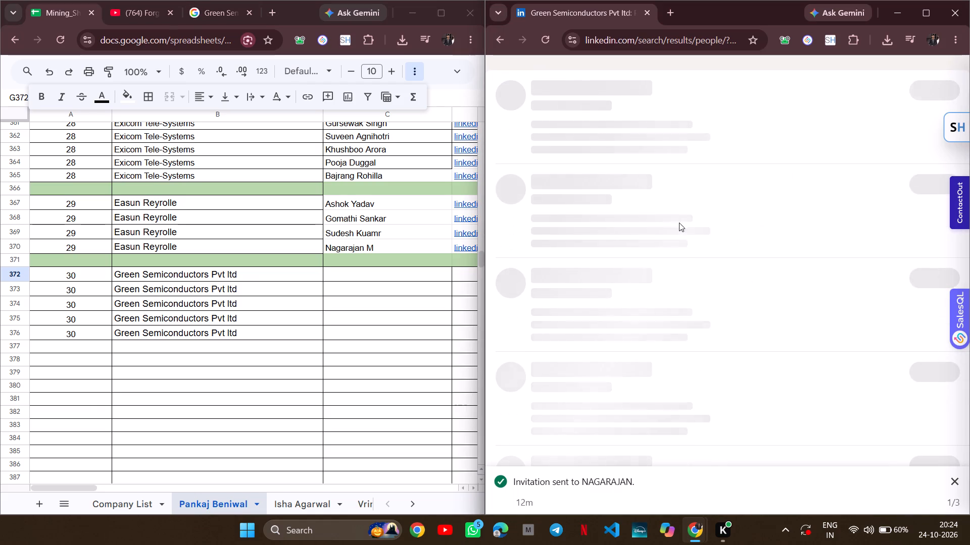
# Open the profile of the business strategist who was HR Manager and examine their experience at Green Semiconductors Pvt ltd.
pyautogui.scroll(1, 678, 222)
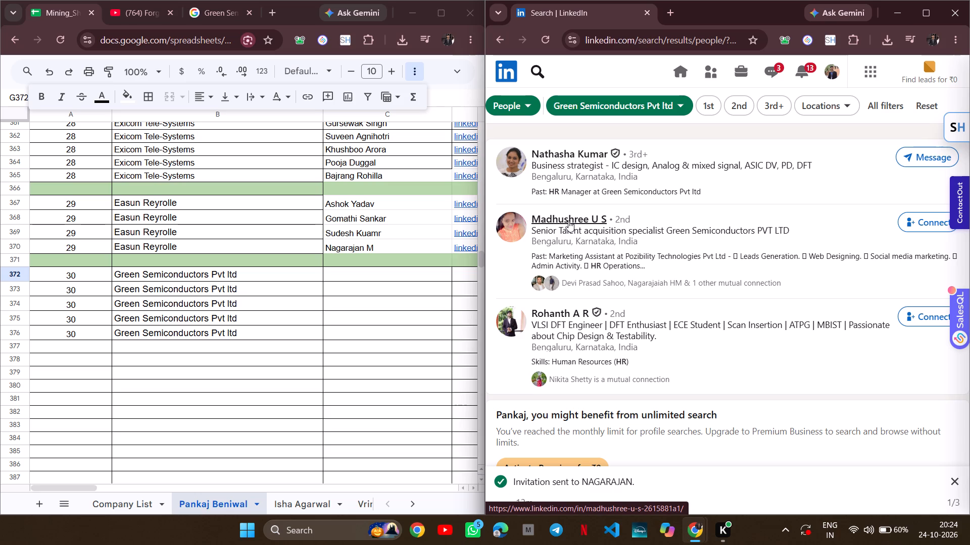
pyautogui.scroll(1, 568, 221)
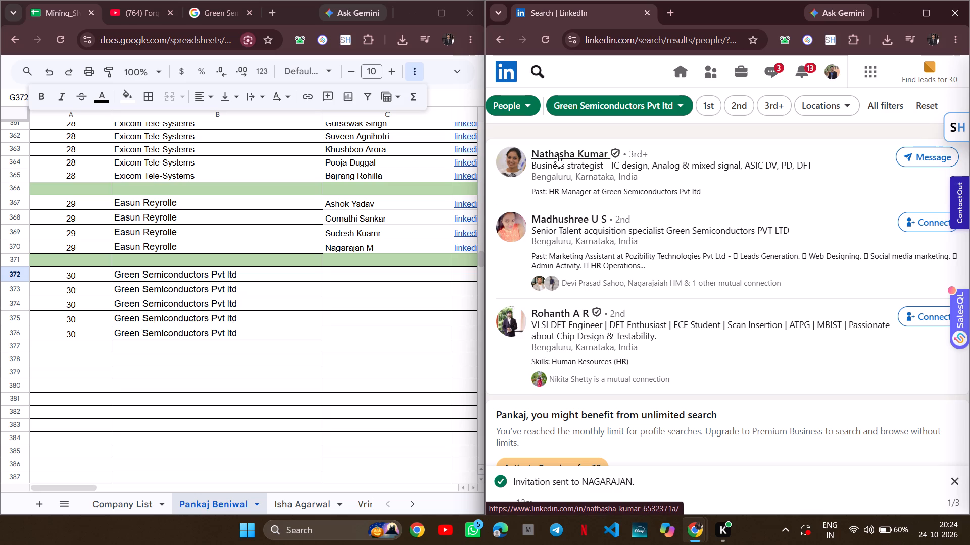
pyautogui.click(557, 155)
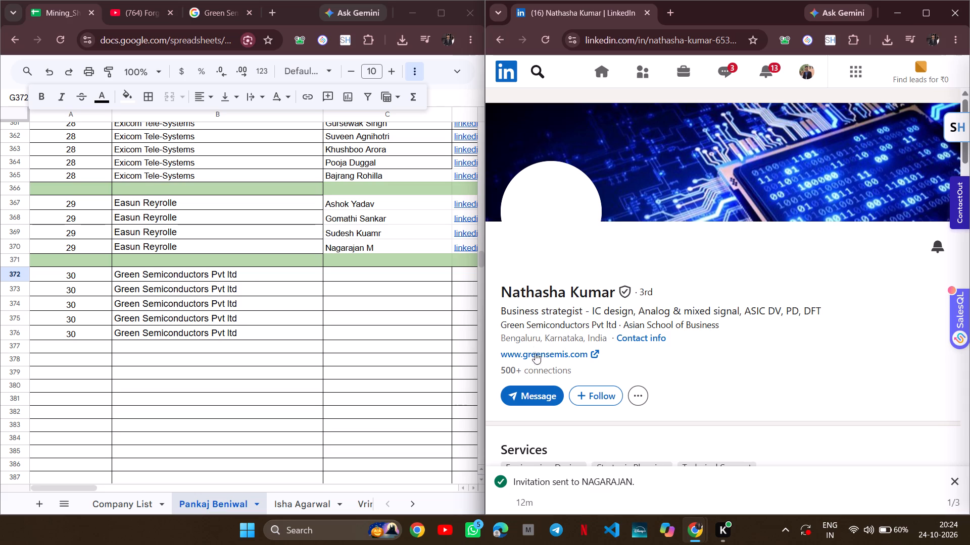
pyautogui.scroll(-7, 596, 374)
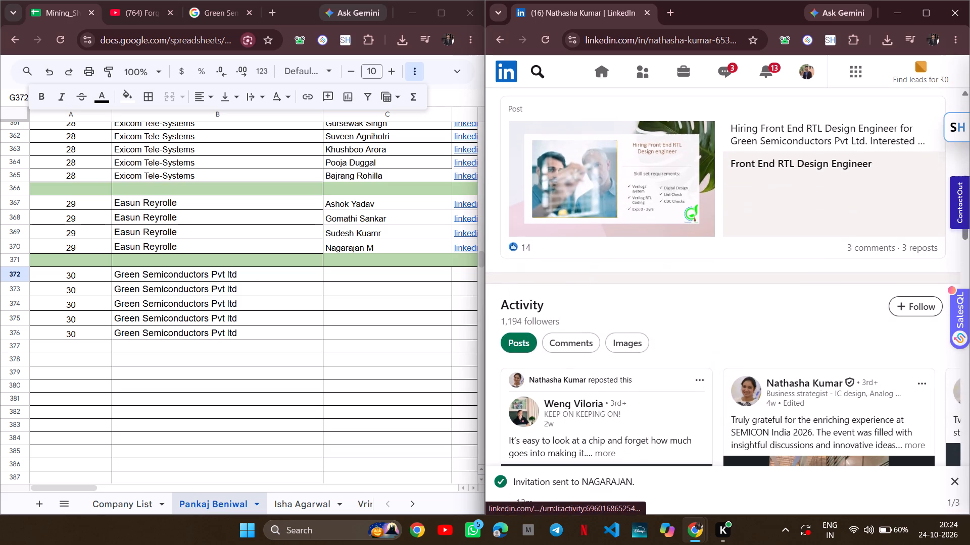
pyautogui.scroll(-6, 596, 374)
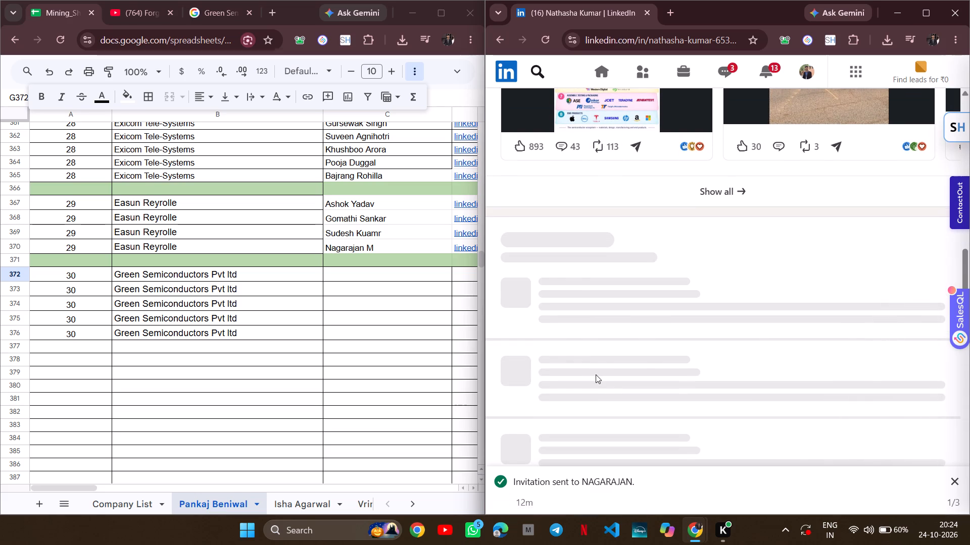
pyautogui.scroll(-1, 596, 374)
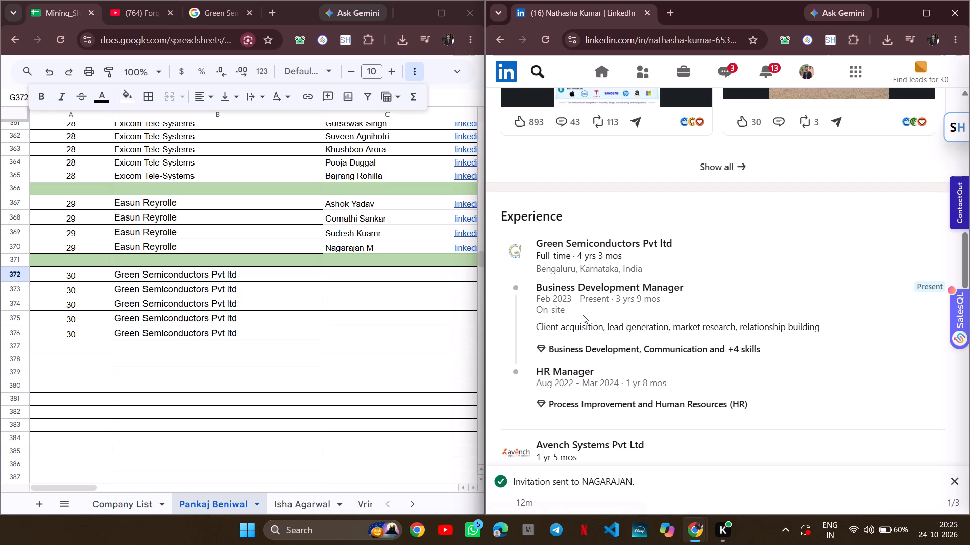
pyautogui.scroll(1, 583, 315)
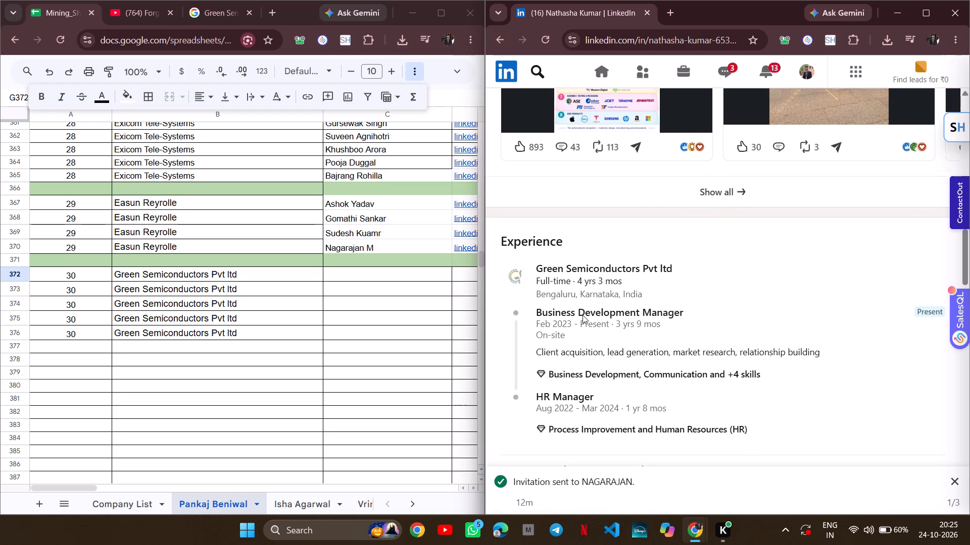
pyautogui.scroll(1, 583, 315)
pyautogui.scroll(-1, 583, 315)
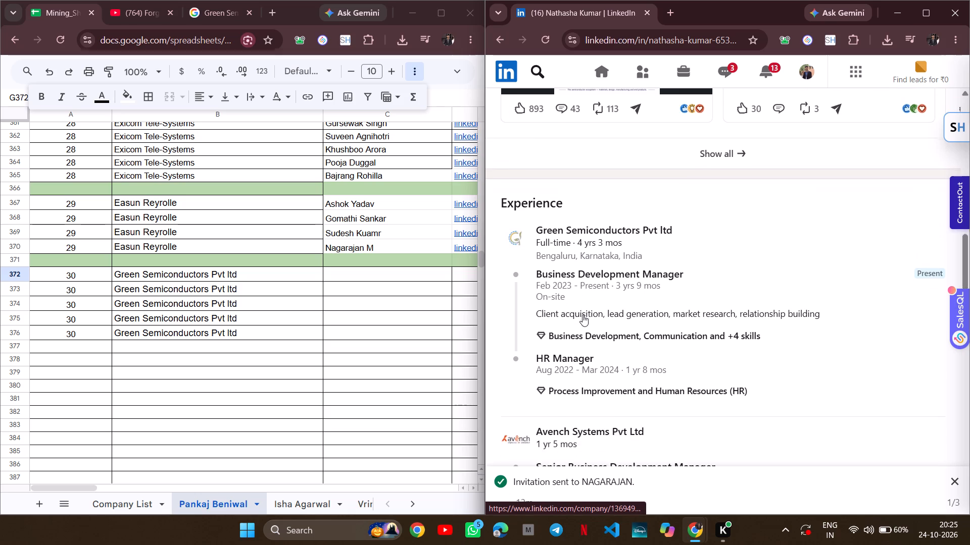
pyautogui.scroll(-1, 583, 315)
pyautogui.scroll(9, 583, 315)
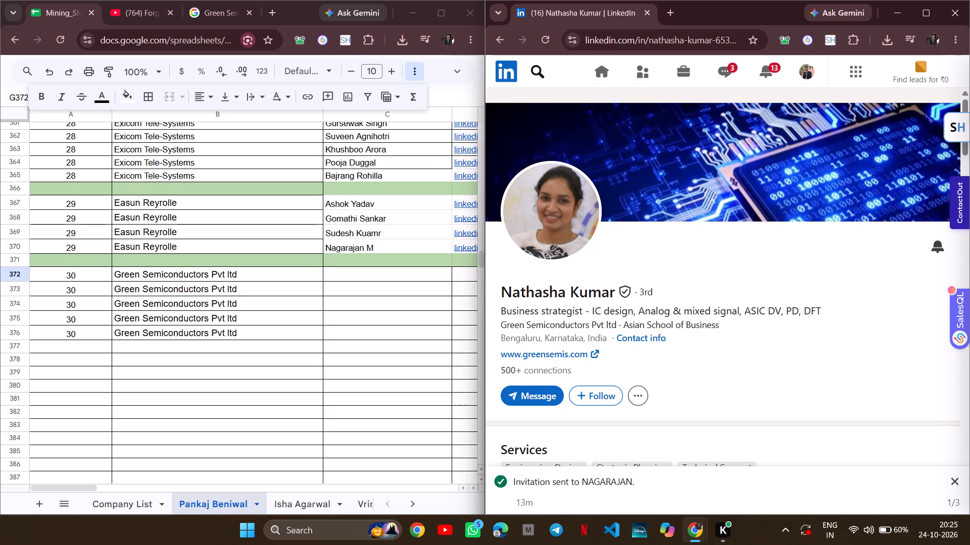
pyautogui.scroll(1, 594, 255)
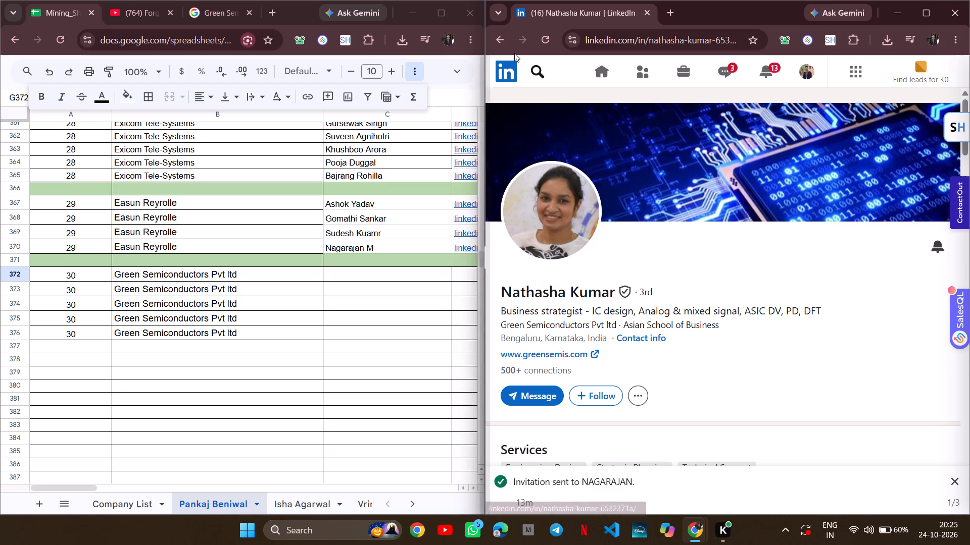
# Return to the people results and open the profile of the Senior Talent acquisition specialist.
pyautogui.click(500, 39)
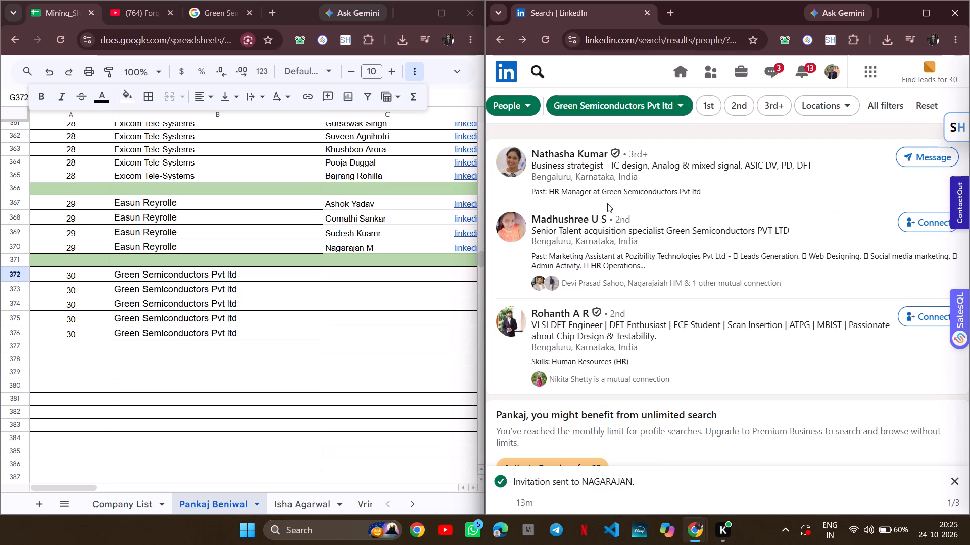
pyautogui.click(580, 216)
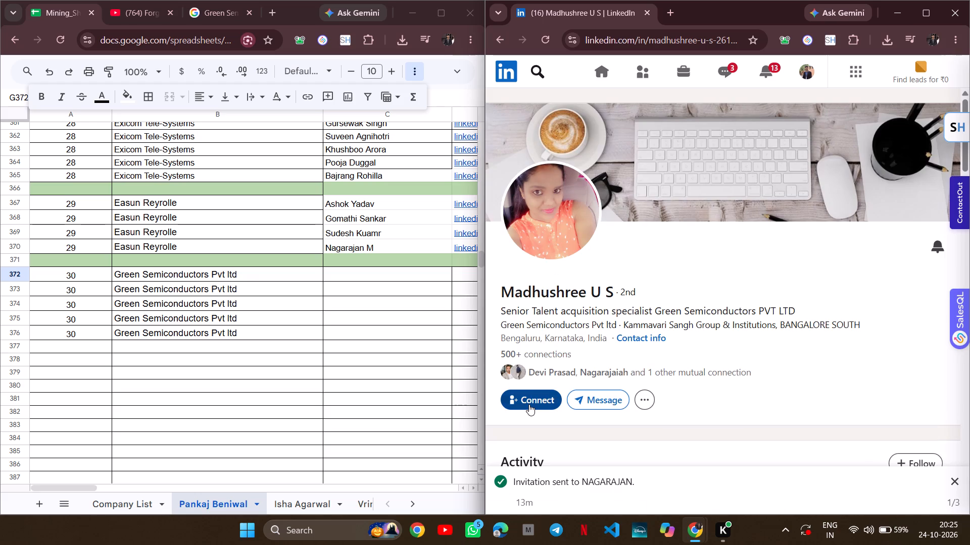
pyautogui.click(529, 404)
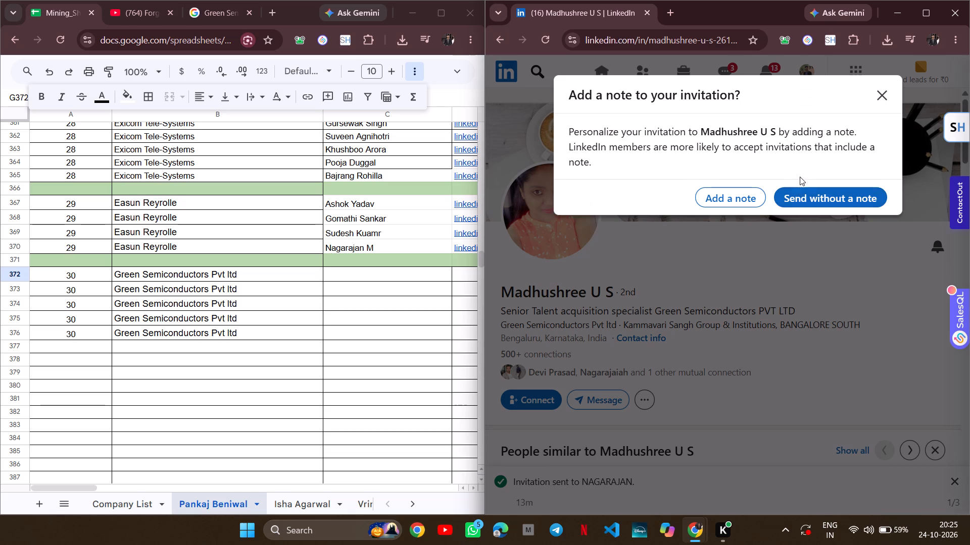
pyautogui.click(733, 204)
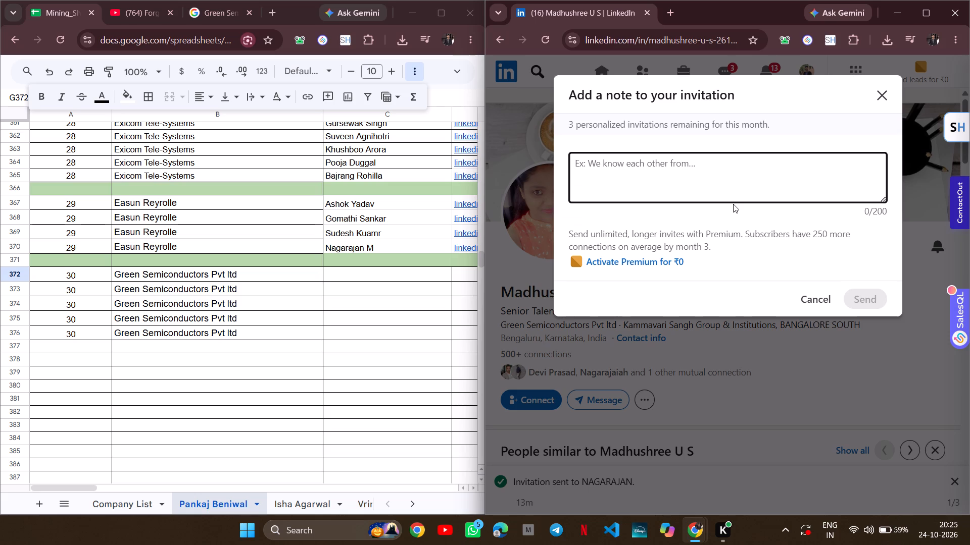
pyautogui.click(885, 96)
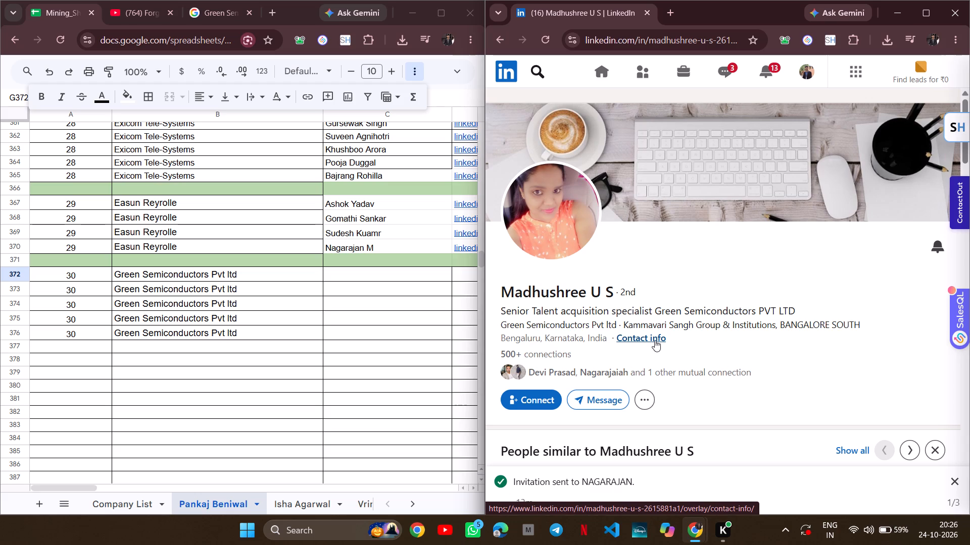
# Examine the talent acquisition specialist's profile details, recent activity and work experience.
pyautogui.scroll(-3, 655, 340)
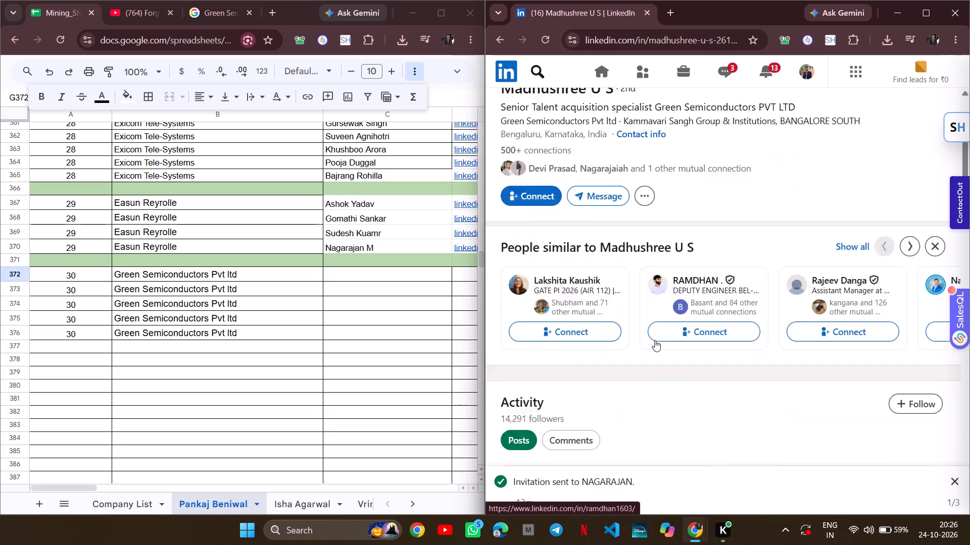
pyautogui.scroll(-6, 655, 340)
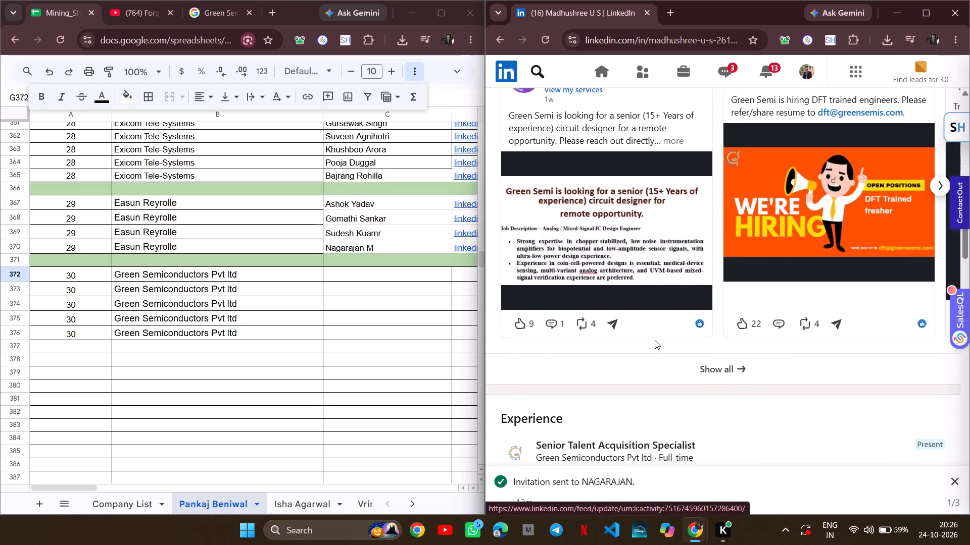
pyautogui.scroll(4, 664, 372)
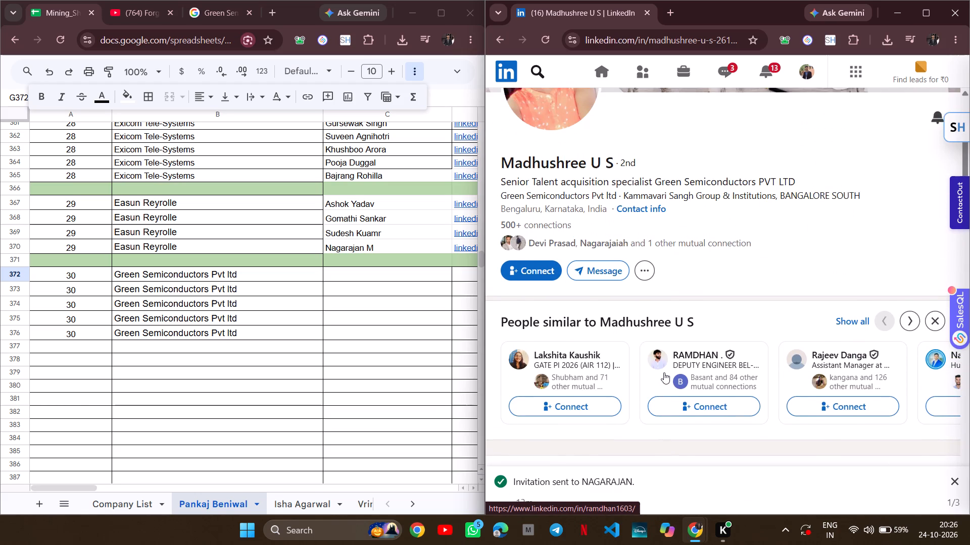
pyautogui.scroll(1, 664, 372)
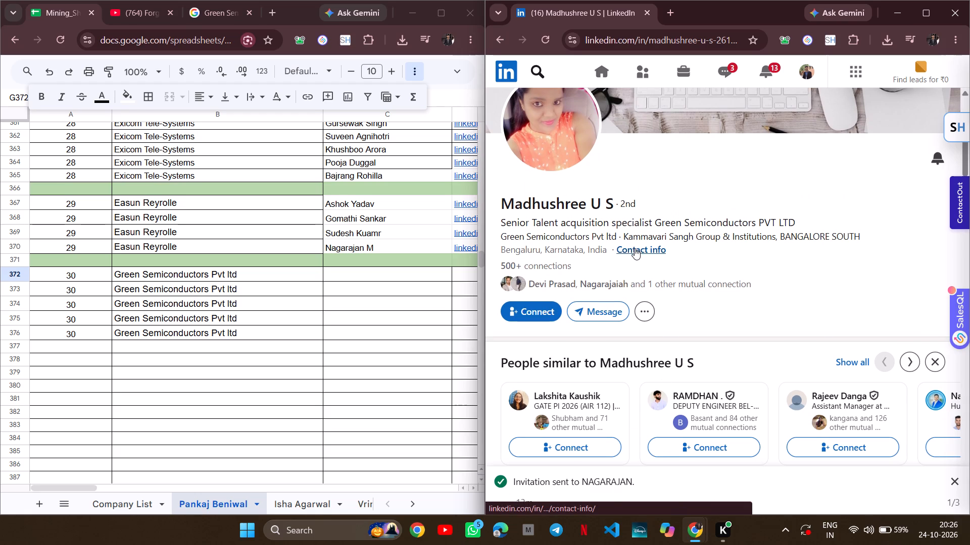
pyautogui.scroll(-8, 635, 248)
pyautogui.scroll(1, 635, 248)
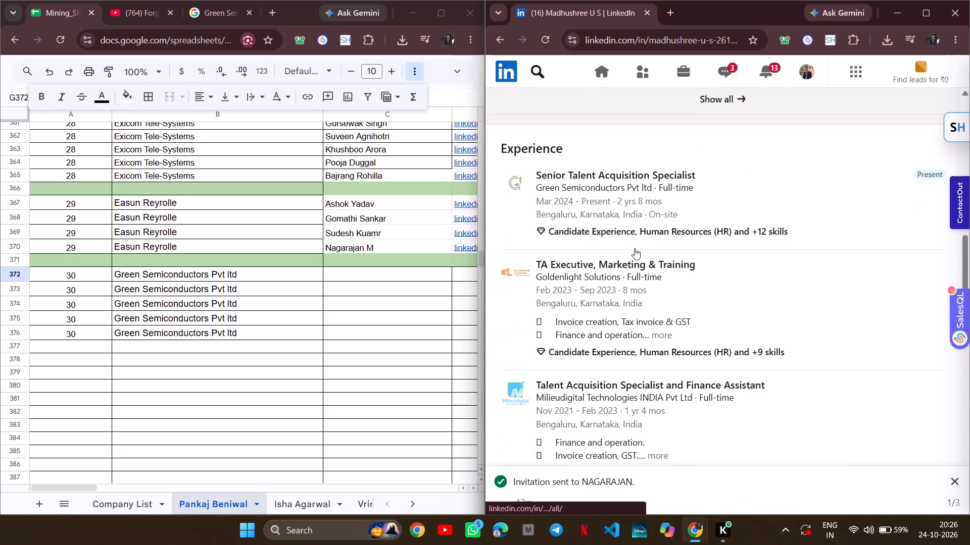
pyautogui.scroll(11, 635, 248)
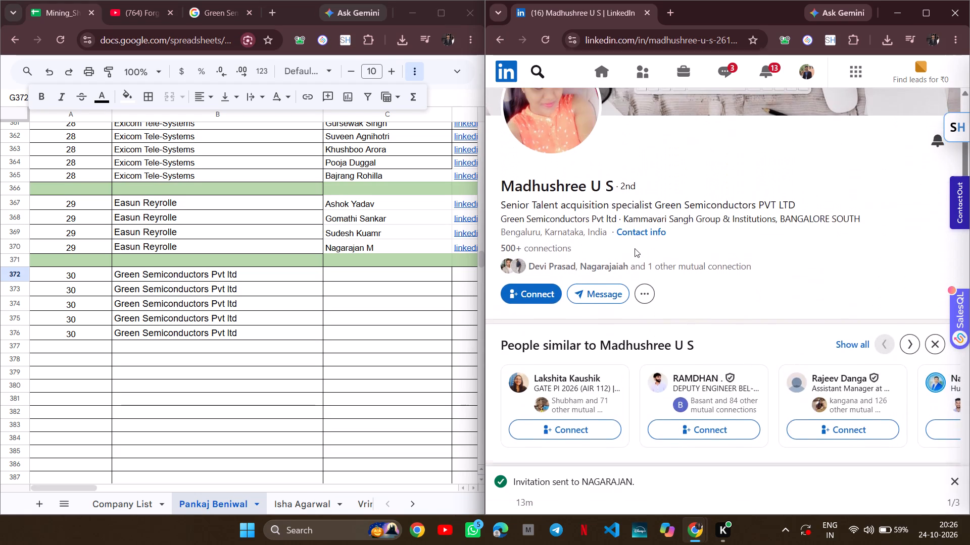
pyautogui.scroll(3, 635, 248)
# Look through the talent acquisition specialist's posts, open the full activity list, and return to the top of the profile.
pyautogui.hscroll(-1, 698, 182)
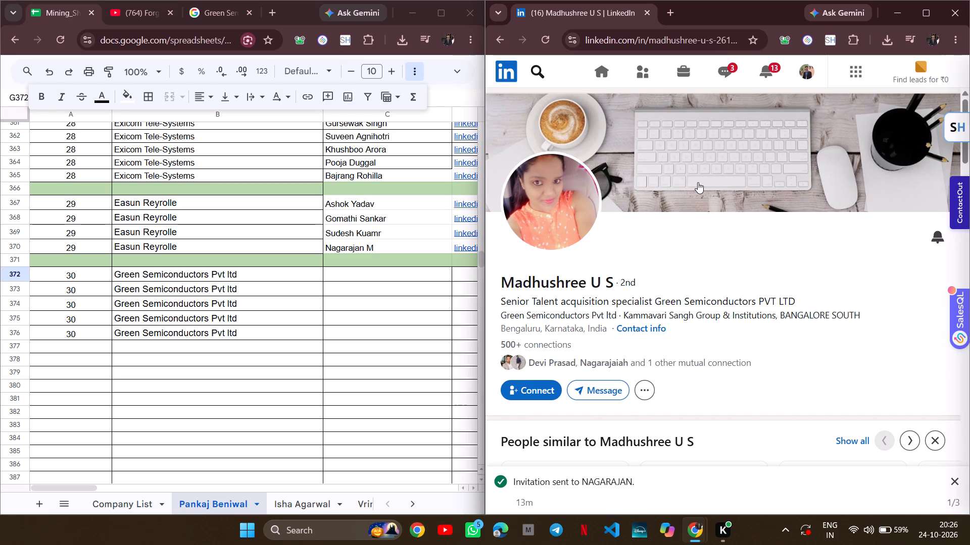
pyautogui.hscroll(-1, 698, 182)
pyautogui.scroll(-3, 622, 291)
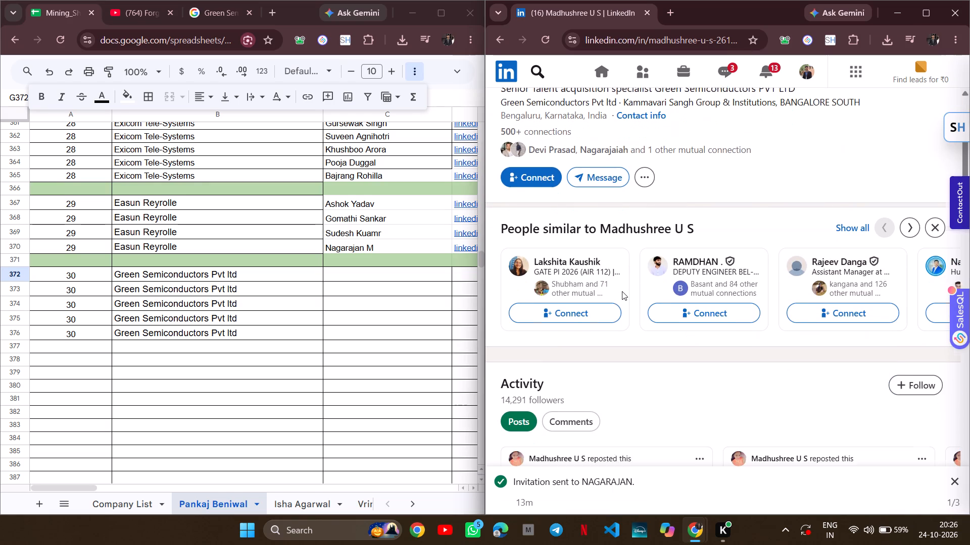
pyautogui.scroll(-1, 622, 291)
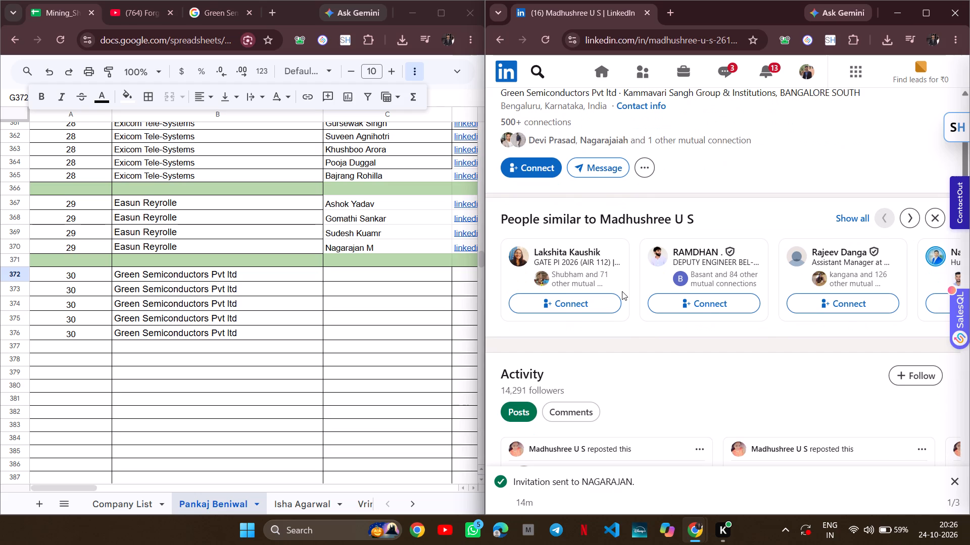
pyautogui.scroll(-4, 622, 291)
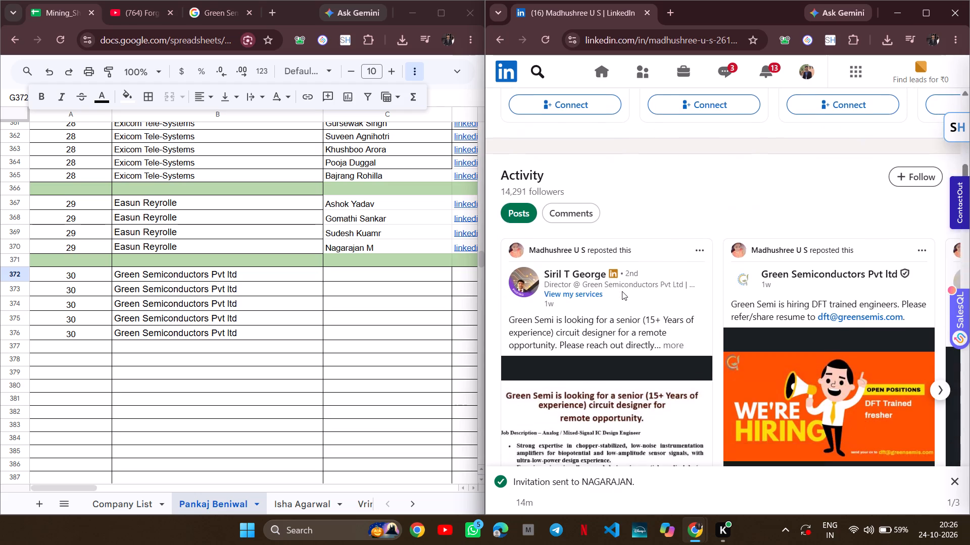
pyautogui.scroll(-3, 622, 291)
pyautogui.click(623, 307)
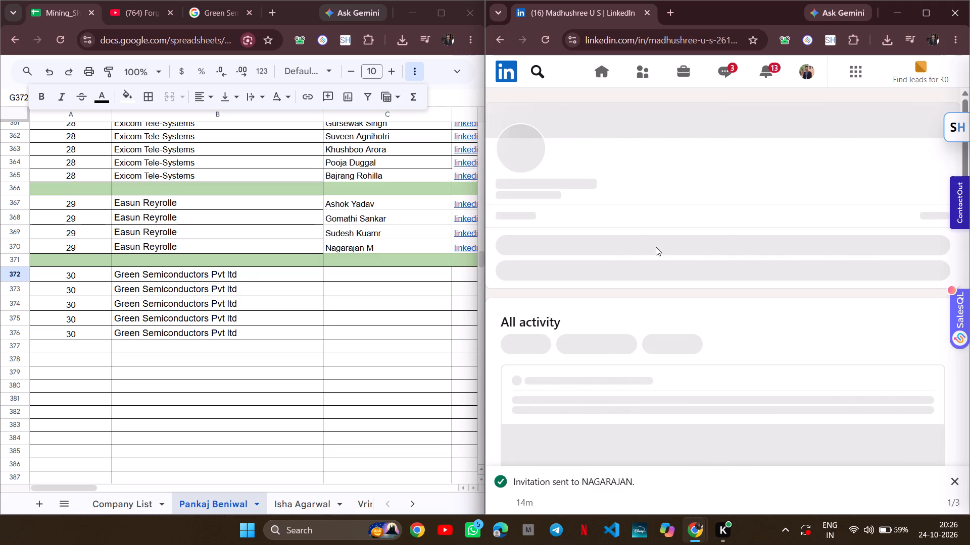
pyautogui.hscroll(8, 656, 247)
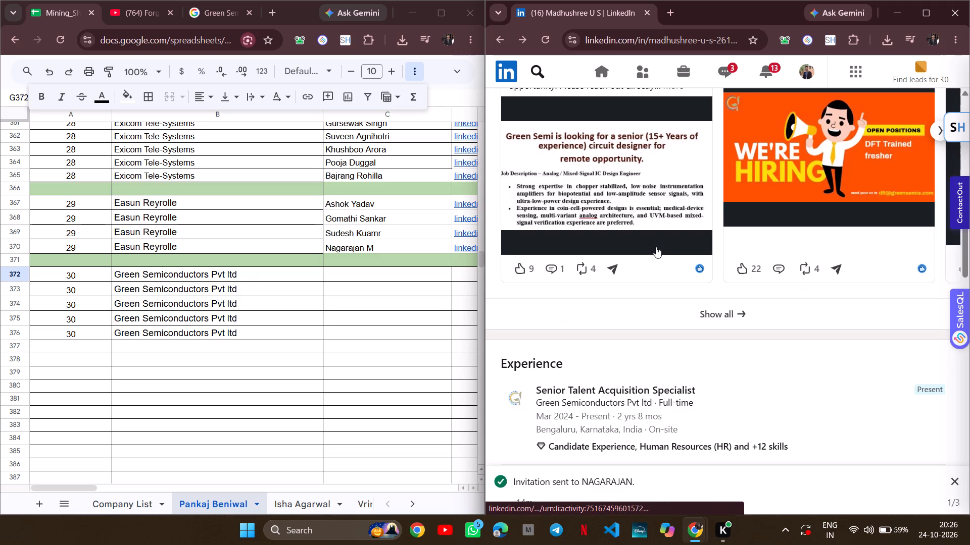
pyautogui.scroll(7, 656, 247)
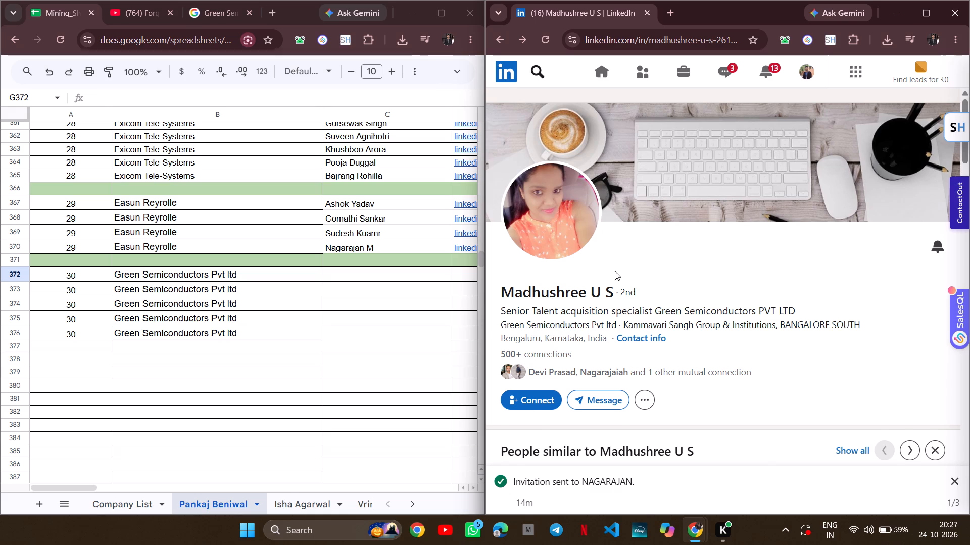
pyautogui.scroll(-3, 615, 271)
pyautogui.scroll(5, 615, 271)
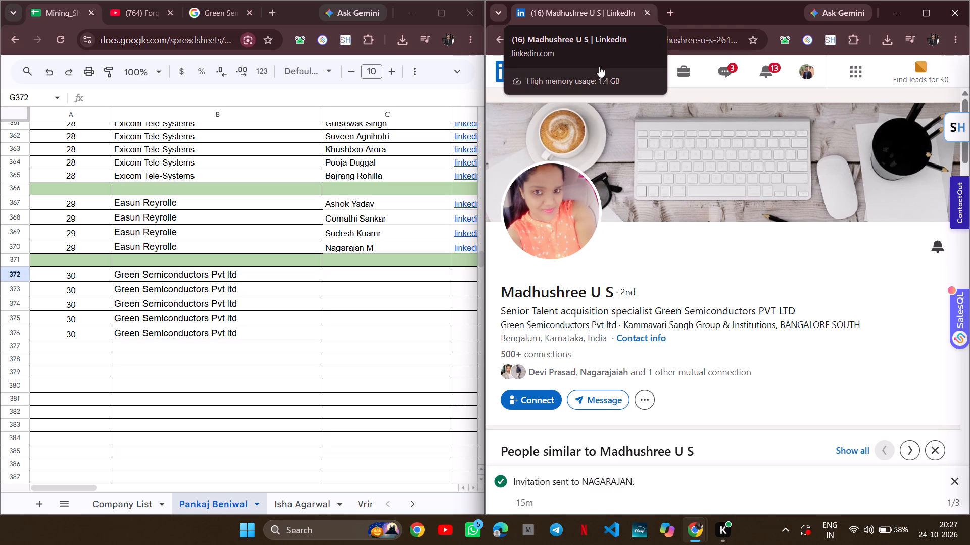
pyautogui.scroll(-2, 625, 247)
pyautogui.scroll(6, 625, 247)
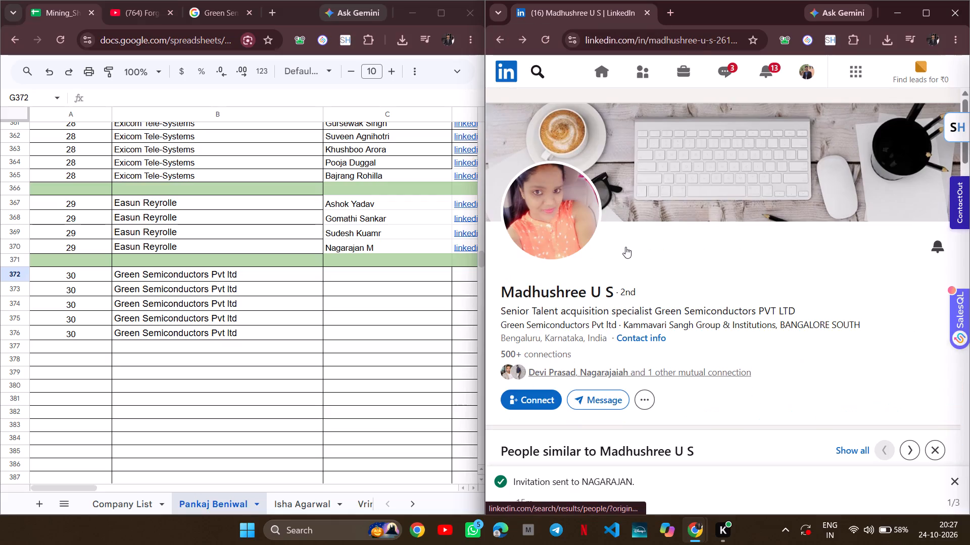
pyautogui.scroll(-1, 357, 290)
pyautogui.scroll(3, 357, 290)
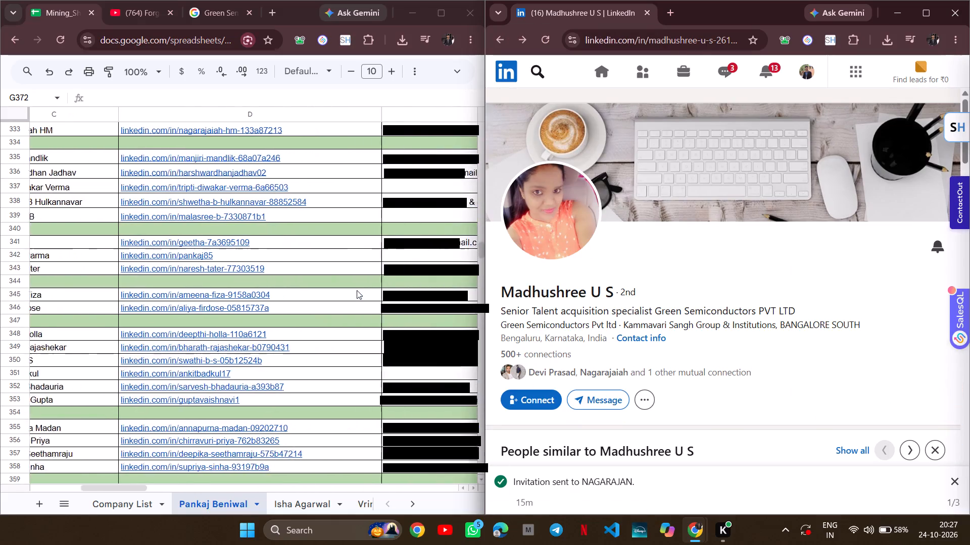
# Apply all borders to every cell of the current contacts sheet.
pyautogui.hscroll(5, 357, 290)
pyautogui.scroll(-3, 357, 290)
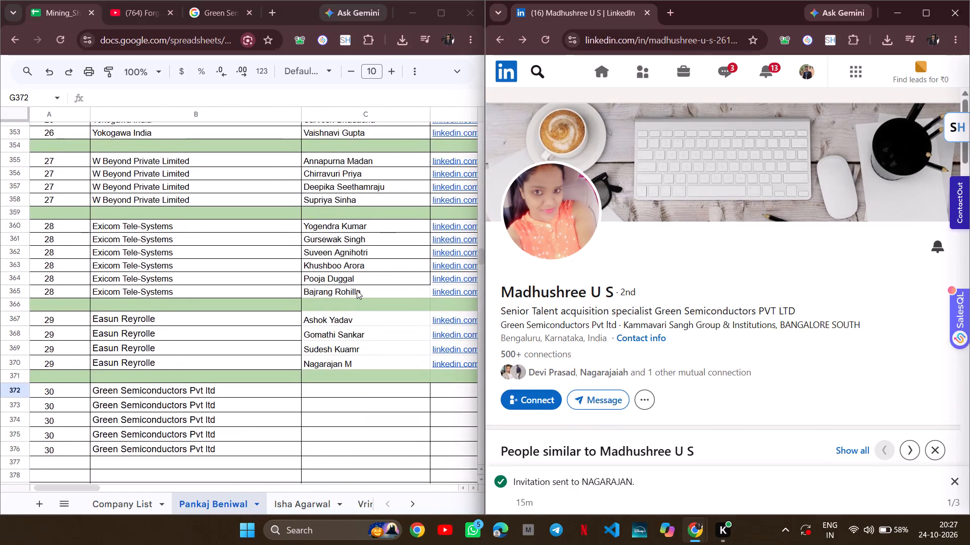
pyautogui.scroll(-1, 357, 290)
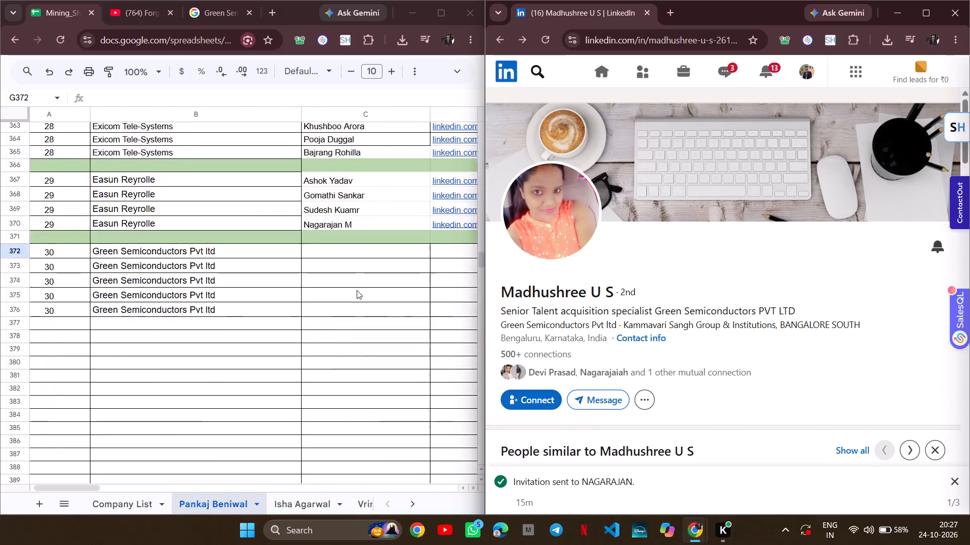
pyautogui.scroll(-1, 357, 290)
pyautogui.hscroll(-2, 357, 290)
pyautogui.hscroll(7, 357, 290)
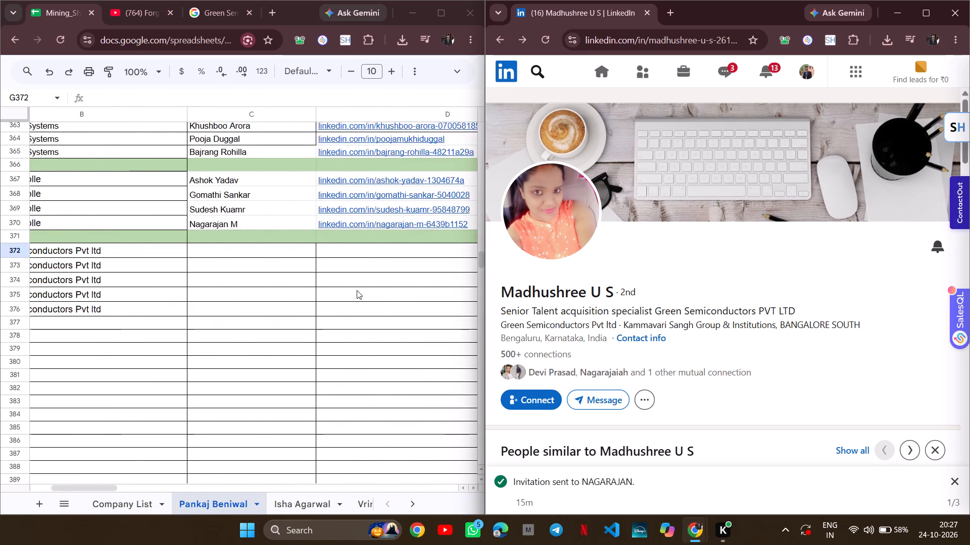
pyautogui.click(10, 112)
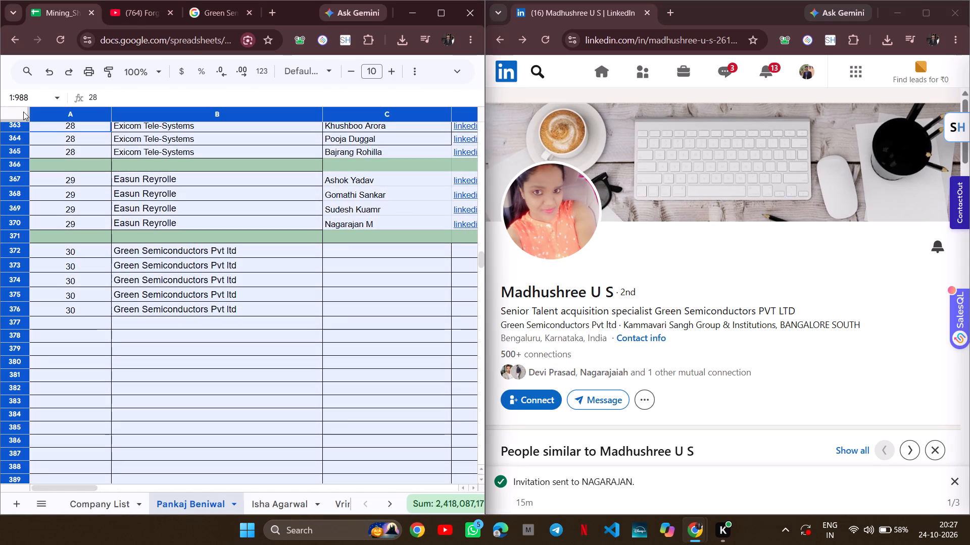
pyautogui.click(412, 74)
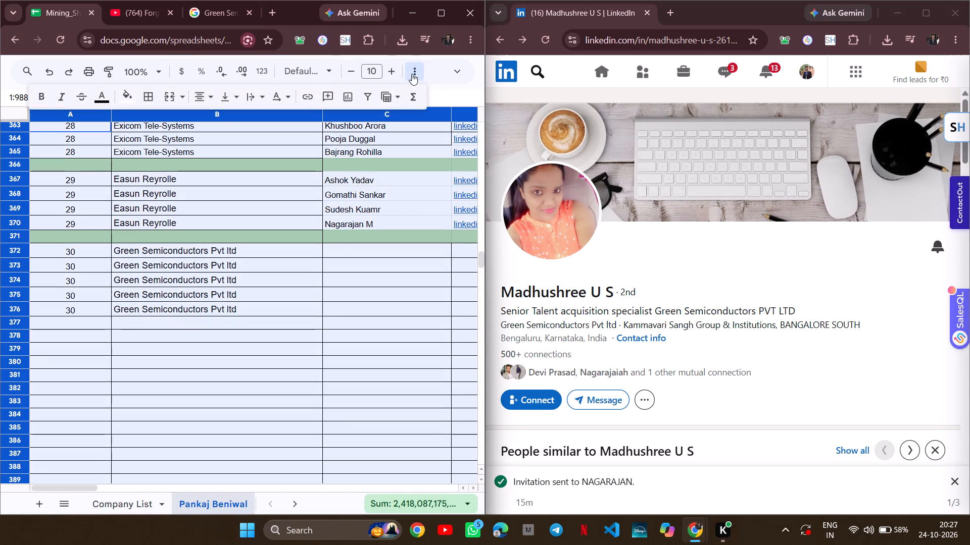
pyautogui.click(149, 102)
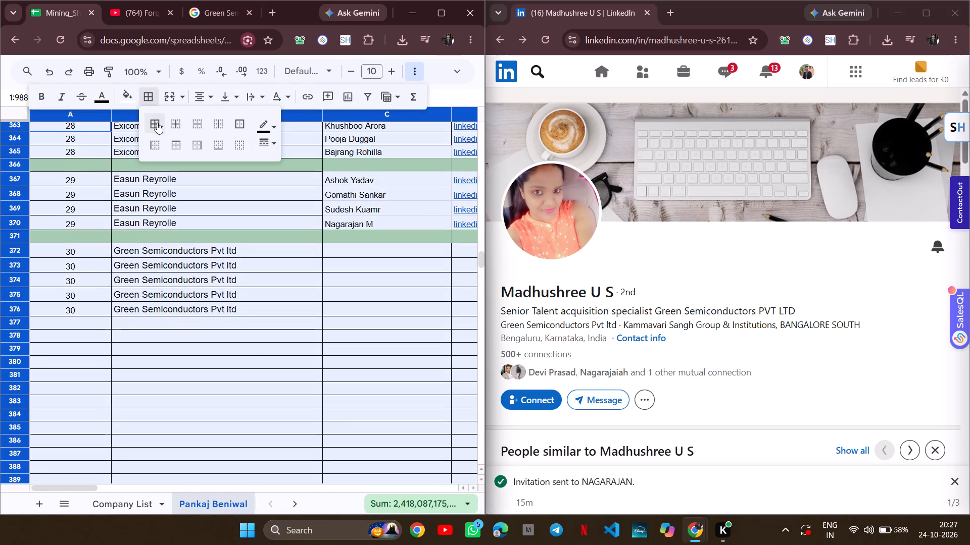
pyautogui.click(157, 124)
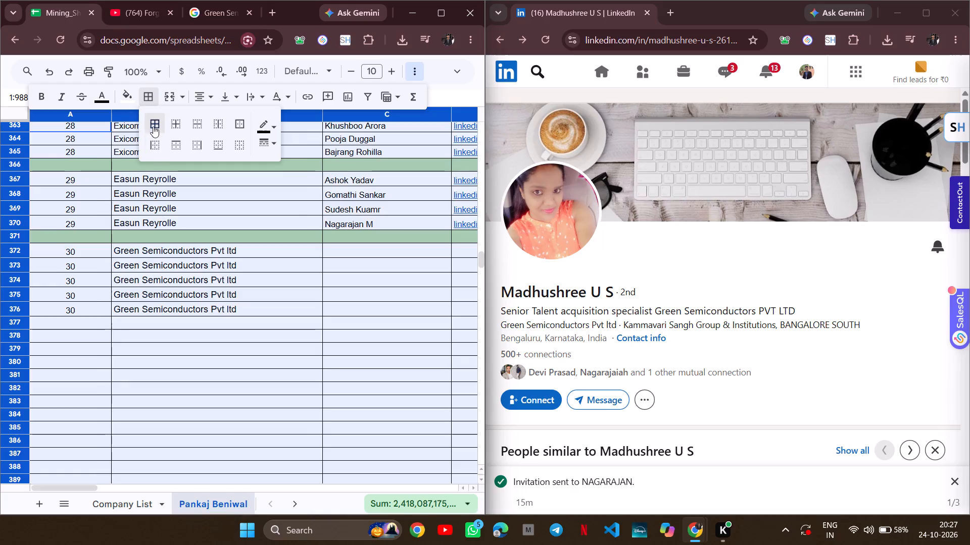
pyautogui.click(154, 125)
pyautogui.click(319, 346)
# Look over the earlier company rows in the sheet and select the name cell C372 for Green Semiconductors Pvt ltd.
pyautogui.hscroll(-1, 319, 346)
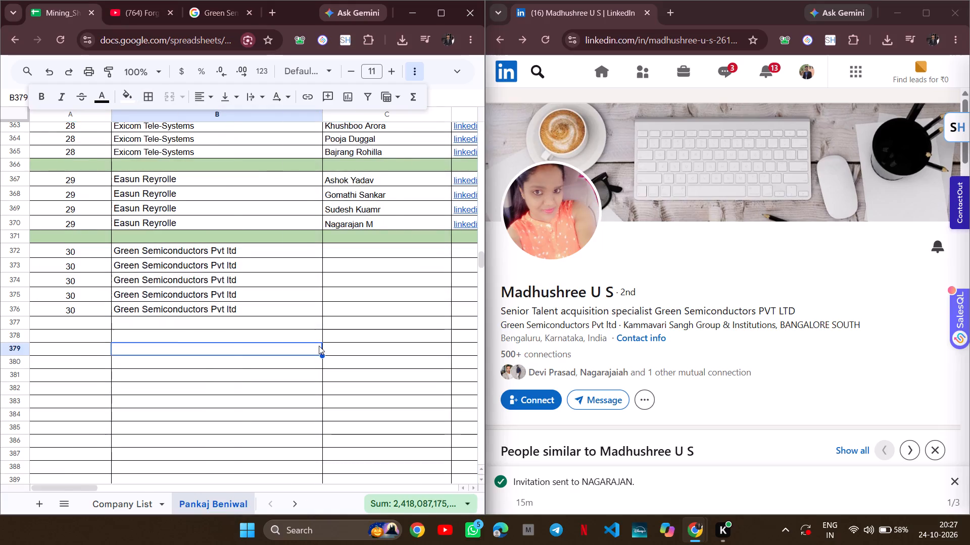
pyautogui.hscroll(-3, 319, 346)
pyautogui.scroll(3, 319, 346)
pyautogui.hscroll(7, 319, 346)
pyautogui.scroll(-2, 319, 346)
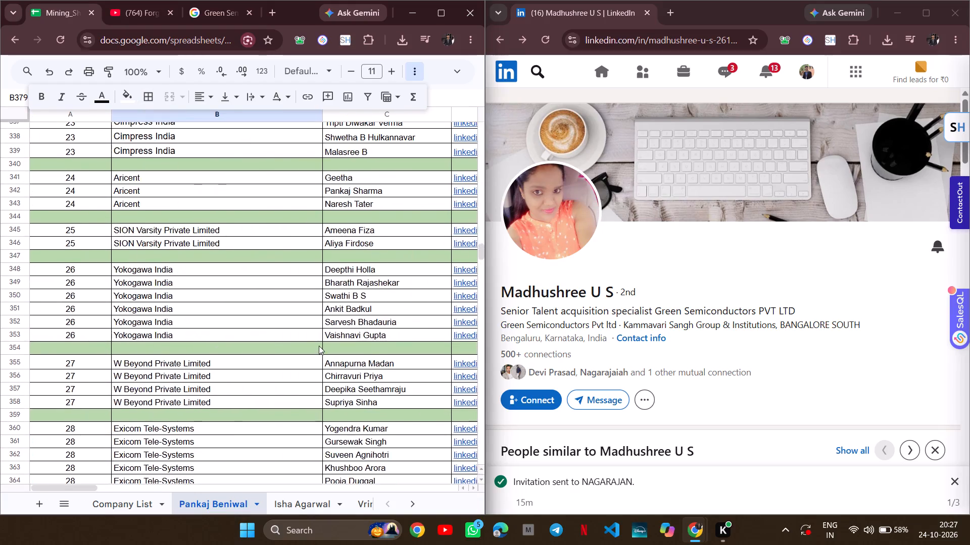
pyautogui.scroll(-6, 319, 346)
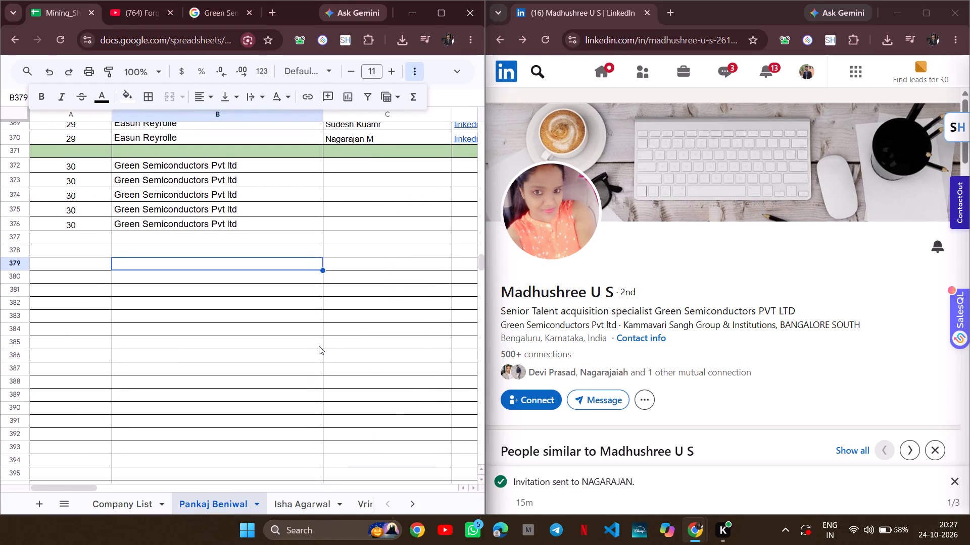
pyautogui.click(368, 169)
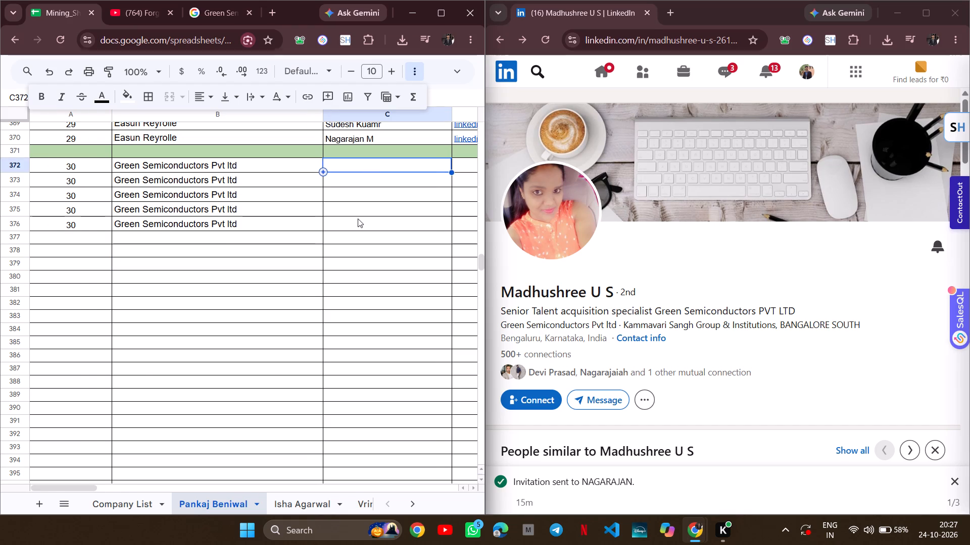
# Re-examine the talent acquisition specialist's profile header, similar people and recent posts.
pyautogui.scroll(-4, 594, 323)
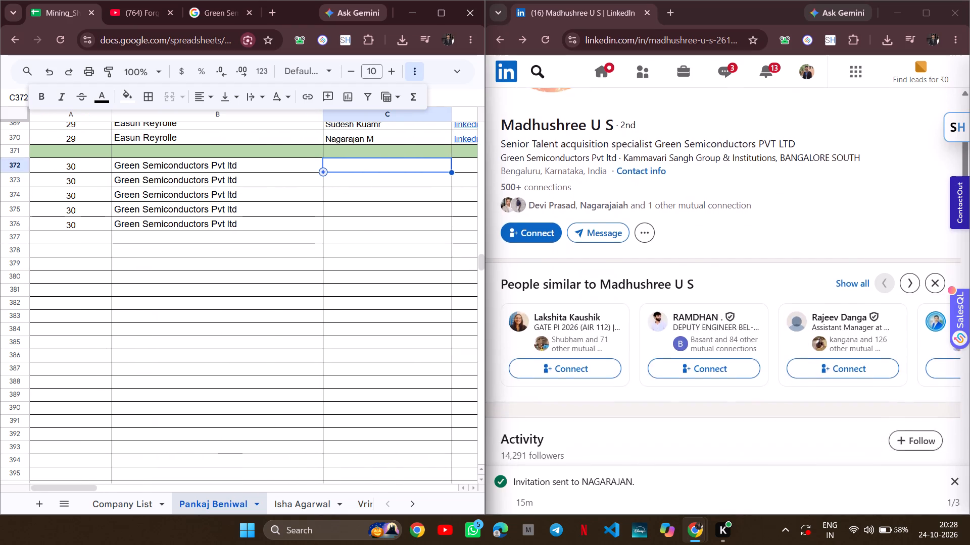
pyautogui.scroll(-2, 594, 323)
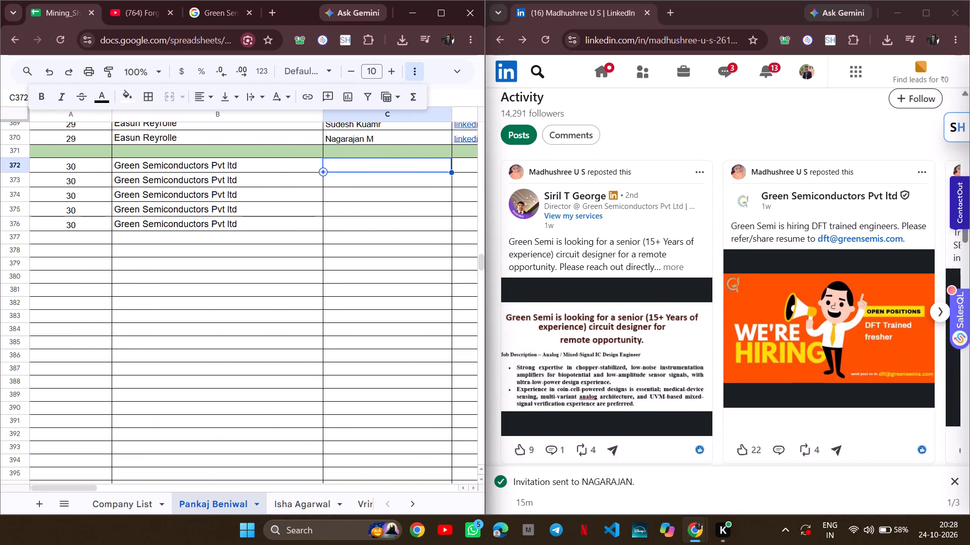
pyautogui.scroll(-1, 594, 323)
pyautogui.scroll(12, 594, 323)
pyautogui.scroll(-1, 594, 323)
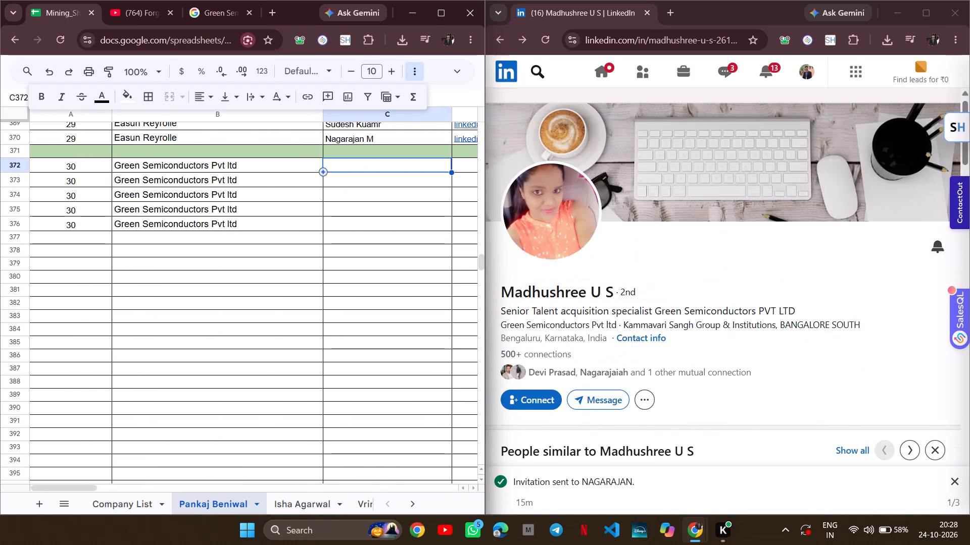
pyautogui.scroll(-1, 594, 323)
pyautogui.scroll(2, 594, 323)
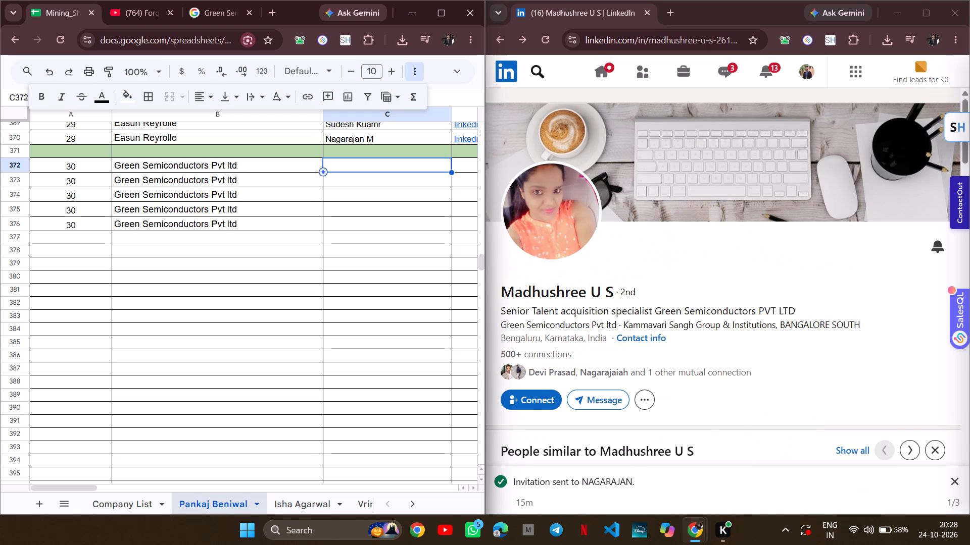
# Clear the Manager value from cell I371 in the green separator row above the Green Semiconductors rows.
pyautogui.hscroll(-5, 362, 253)
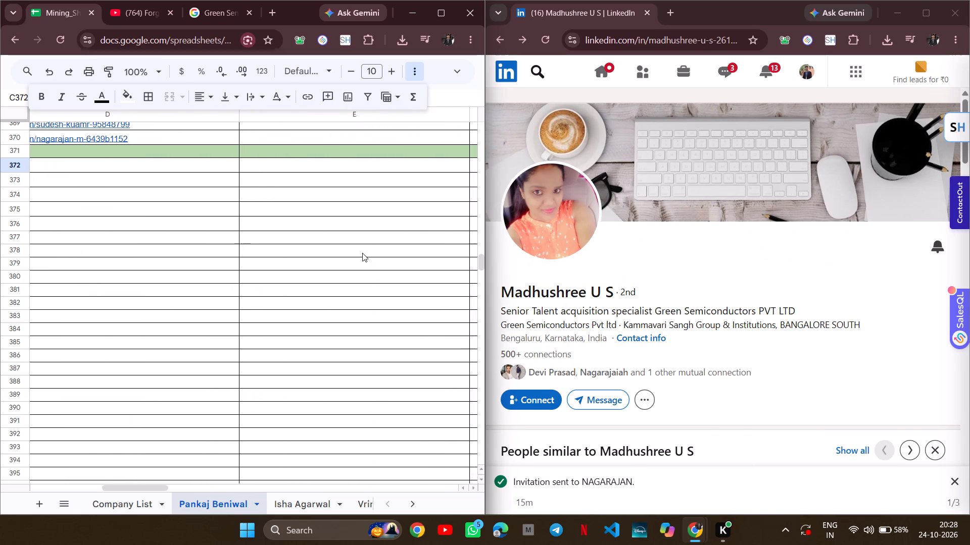
pyautogui.hscroll(-6, 362, 253)
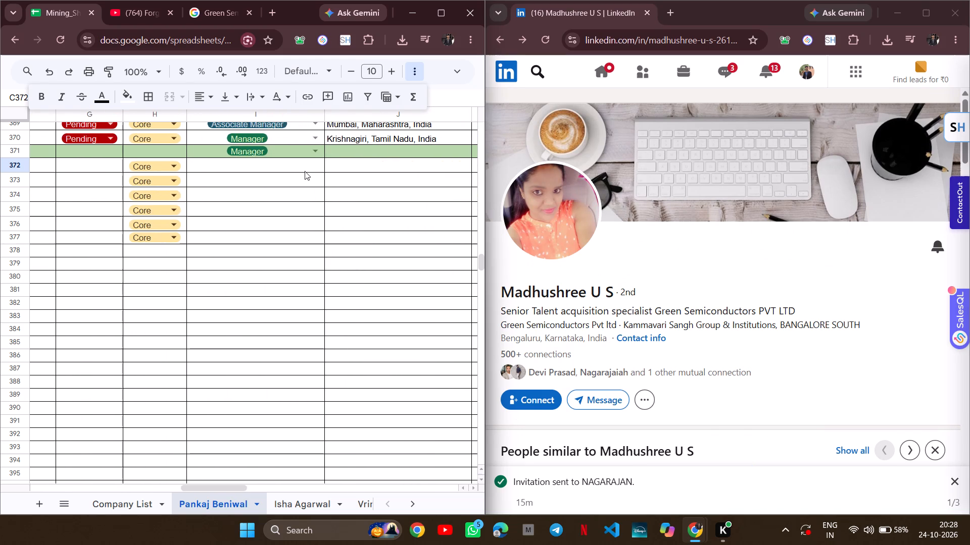
pyautogui.click(298, 153)
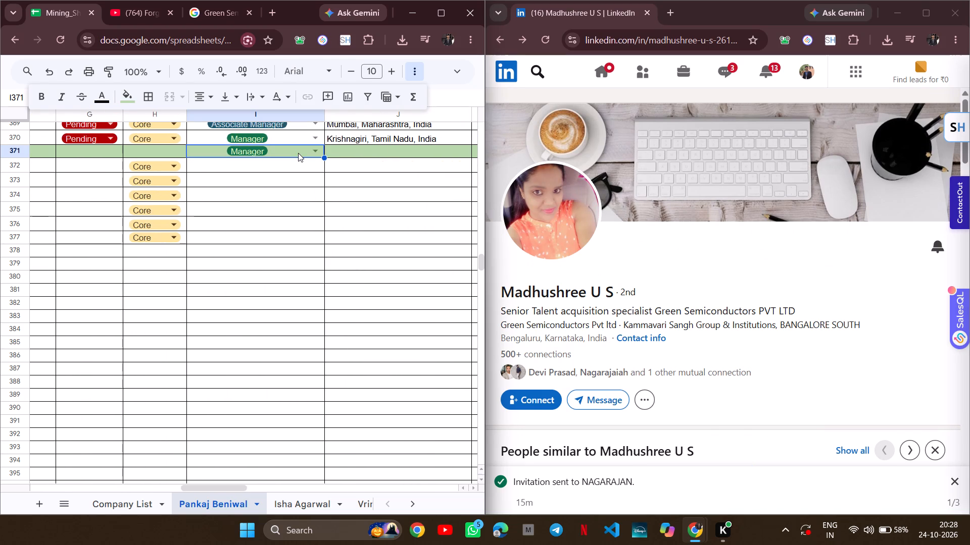
pyautogui.press('BackSpace')
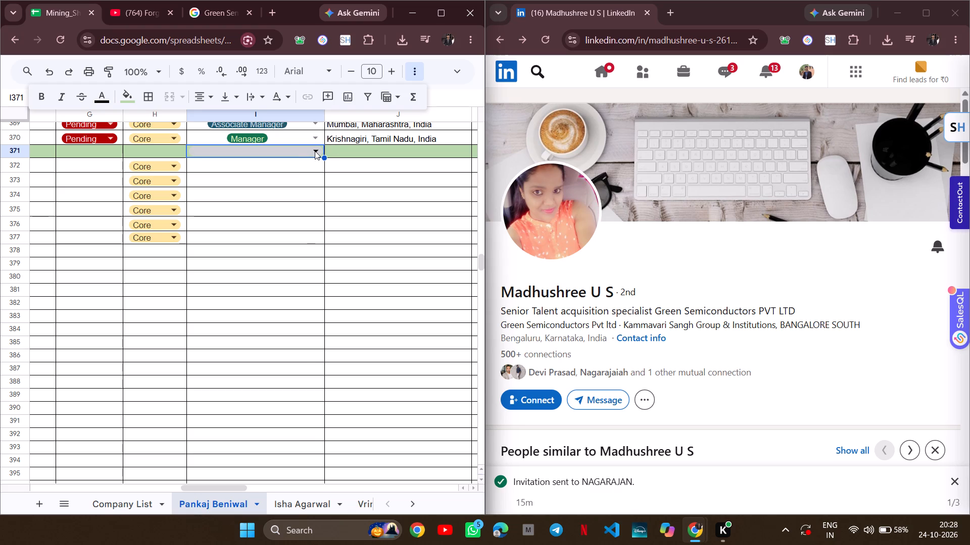
# Replace the empty dropdown in I371 with a copy of the plain green cell J371.
pyautogui.click(316, 151)
pyautogui.click(341, 151)
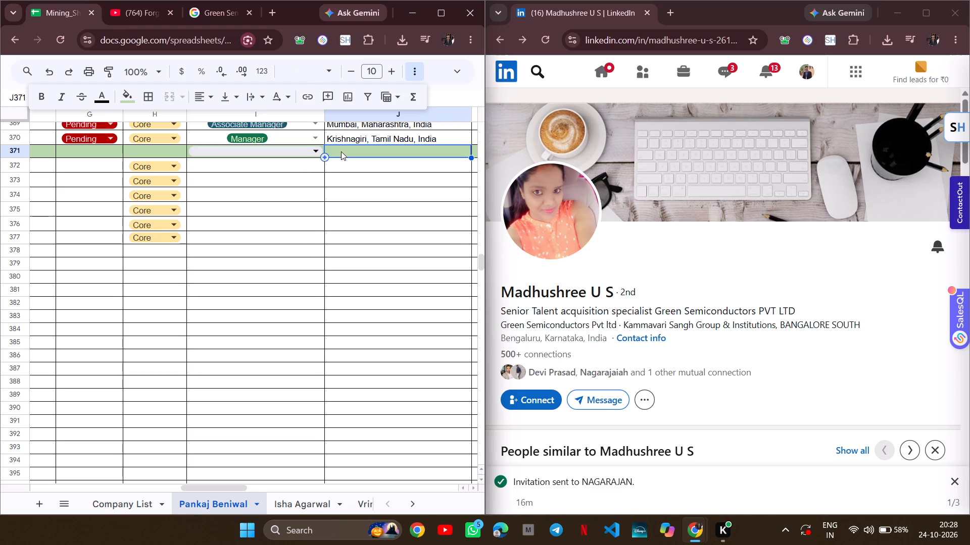
pyautogui.hotkey('ctrl', 'c')
pyautogui.click(189, 154)
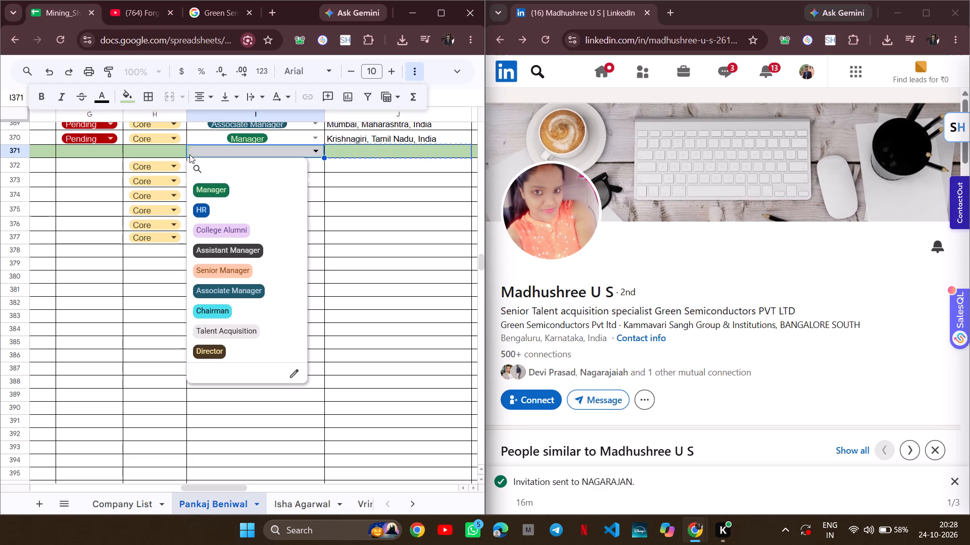
pyautogui.hotkey('ctrl', 'v')
pyautogui.click(322, 149)
pyautogui.click(325, 165)
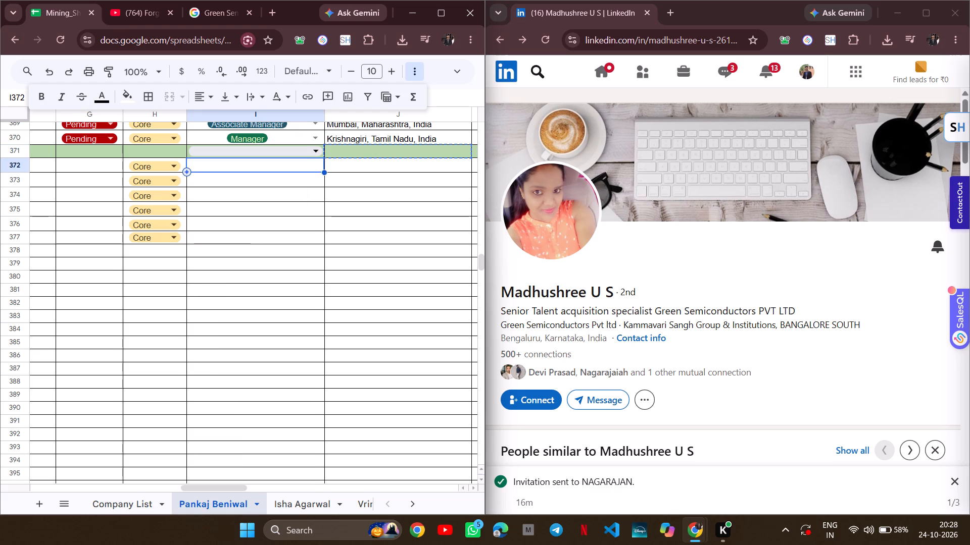
pyautogui.click(324, 160)
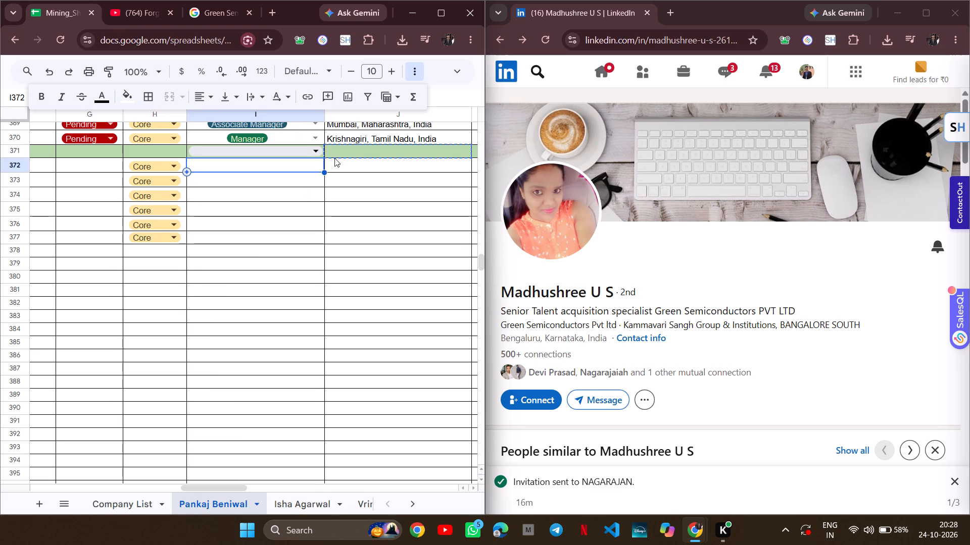
pyautogui.click(334, 158)
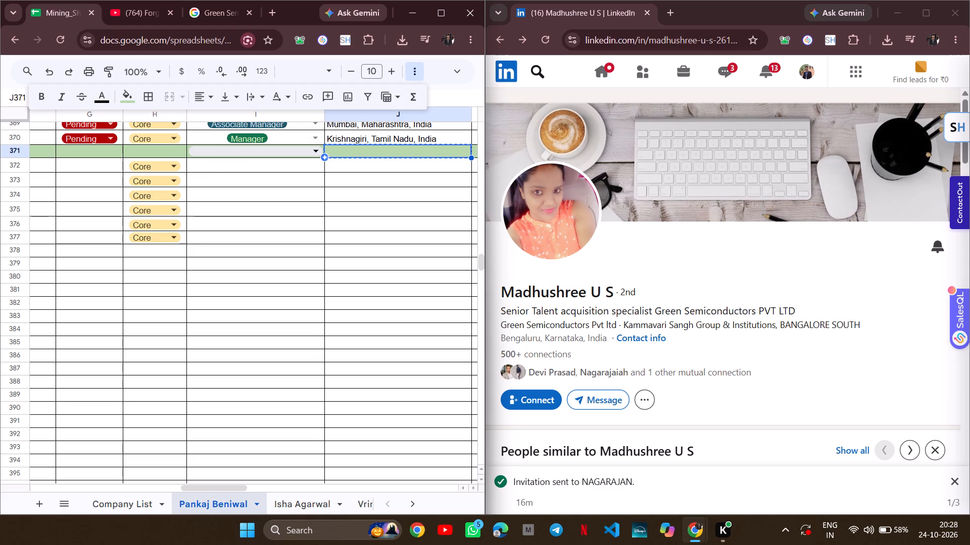
pyautogui.click(321, 147)
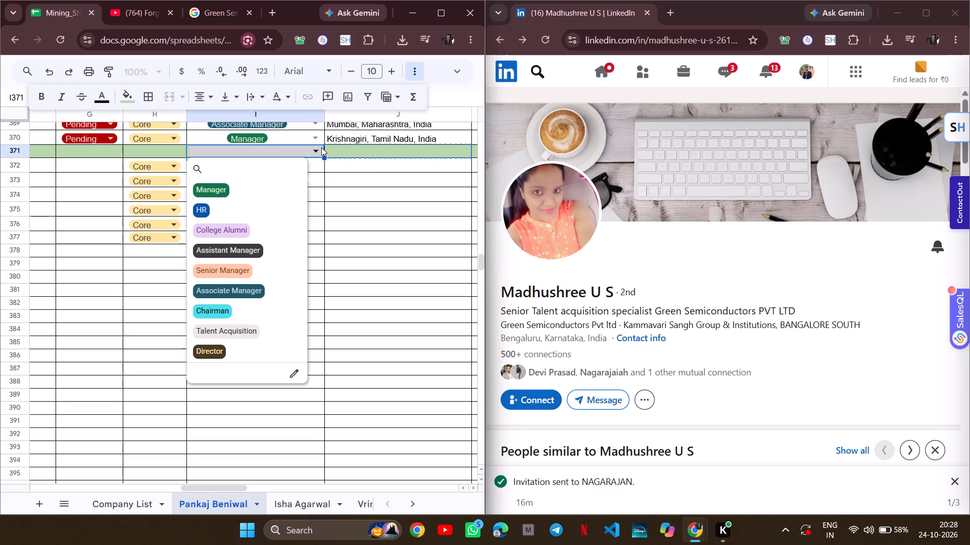
pyautogui.click(337, 152)
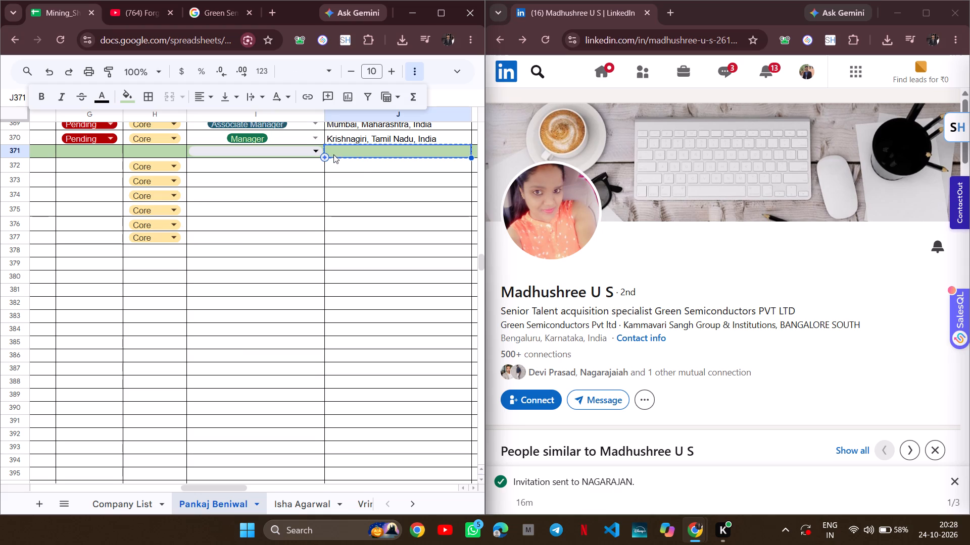
pyautogui.click(187, 156)
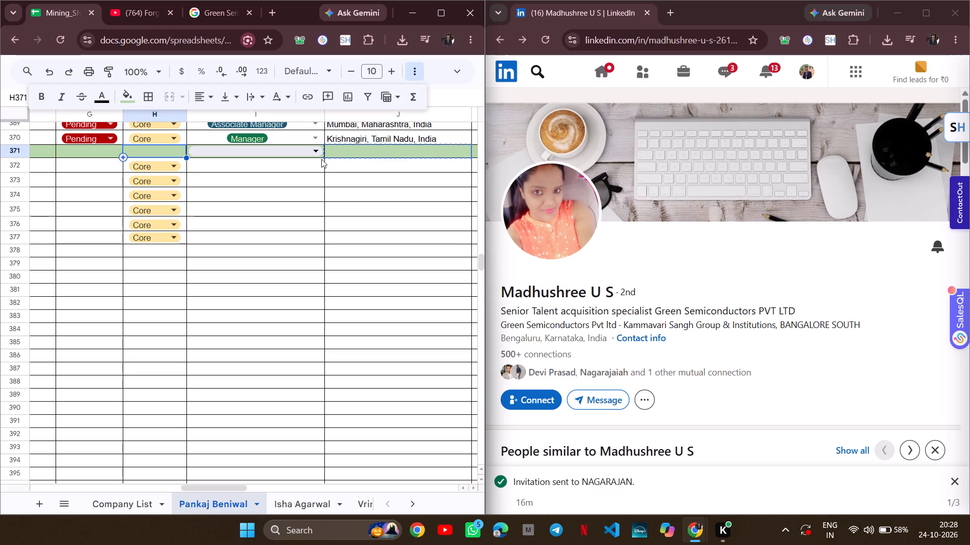
pyautogui.click(323, 157)
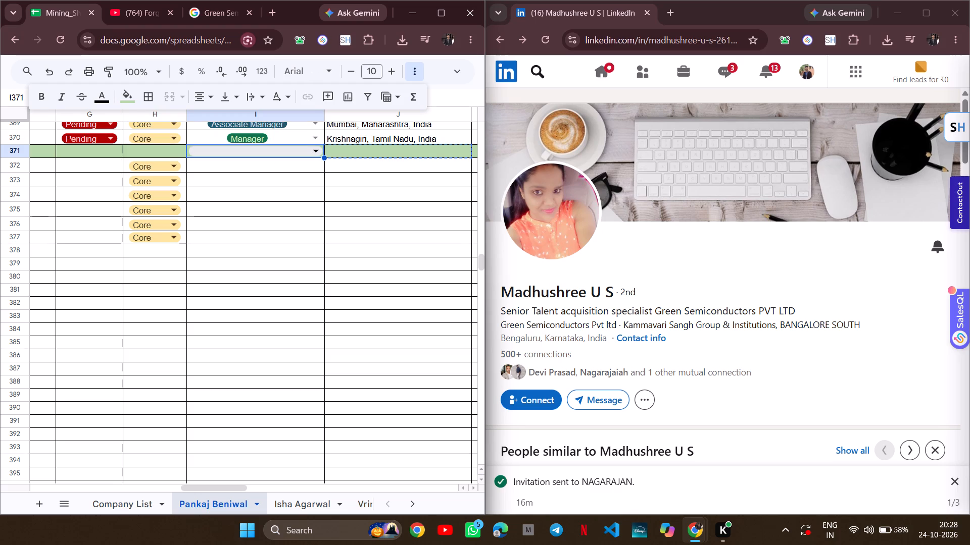
pyautogui.keyDown('ctrl'); pyautogui.click(323, 157); pyautogui.keyUp('ctrl')
pyautogui.hotkey('ctrl', 'v')
pyautogui.click(266, 198)
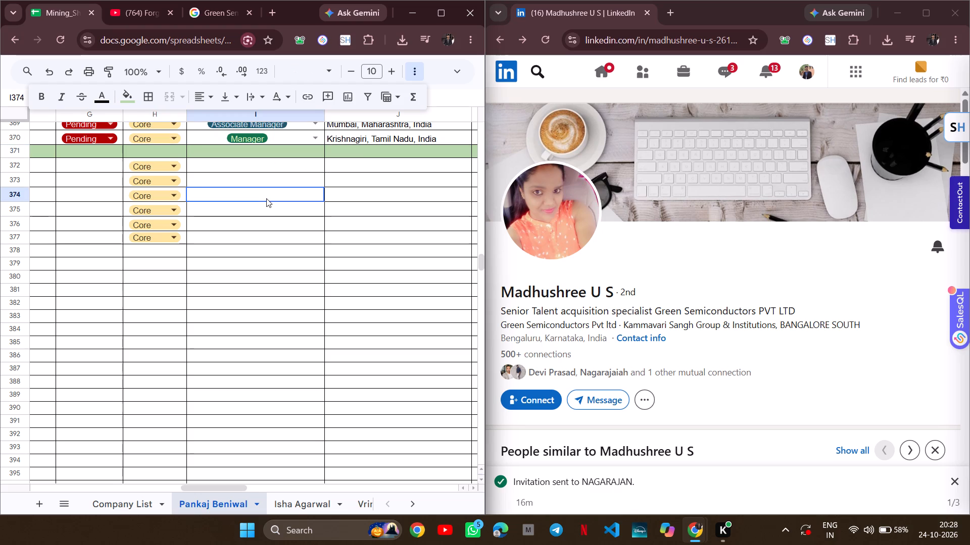
# Copy the plain green cell J316 over the empty dropdowns in G316 and H316 of the same separator row.
pyautogui.hscroll(15, 183, 184)
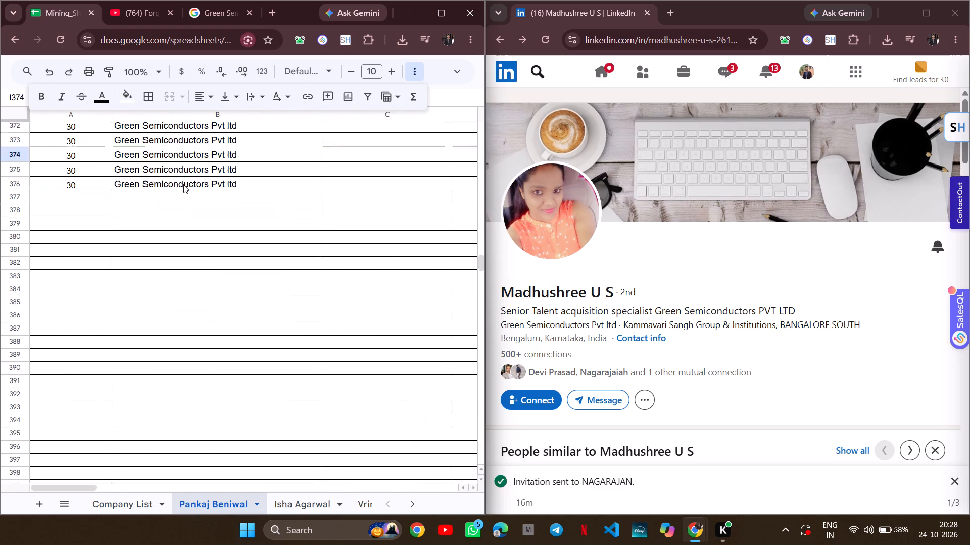
pyautogui.hscroll(3, 183, 184)
pyautogui.scroll(7, 183, 184)
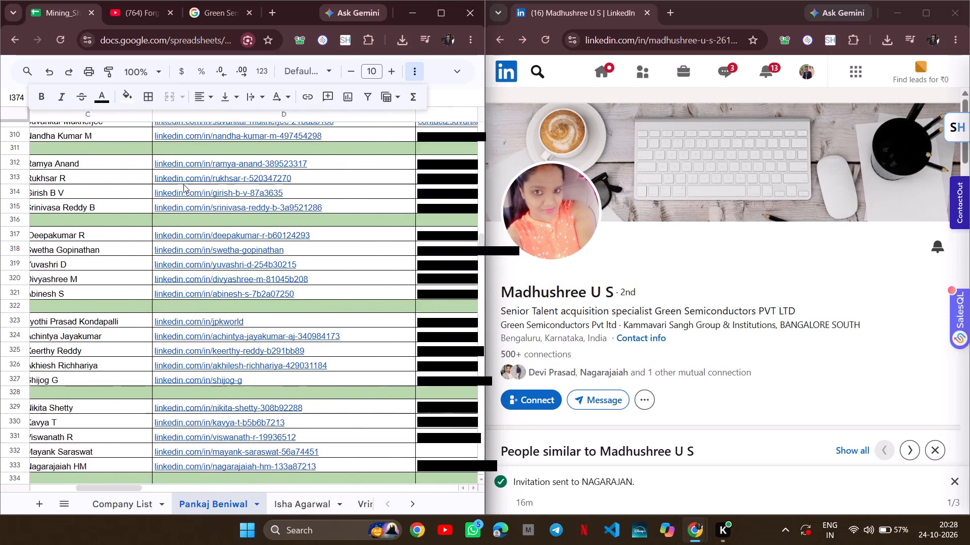
pyautogui.hscroll(-6, 183, 184)
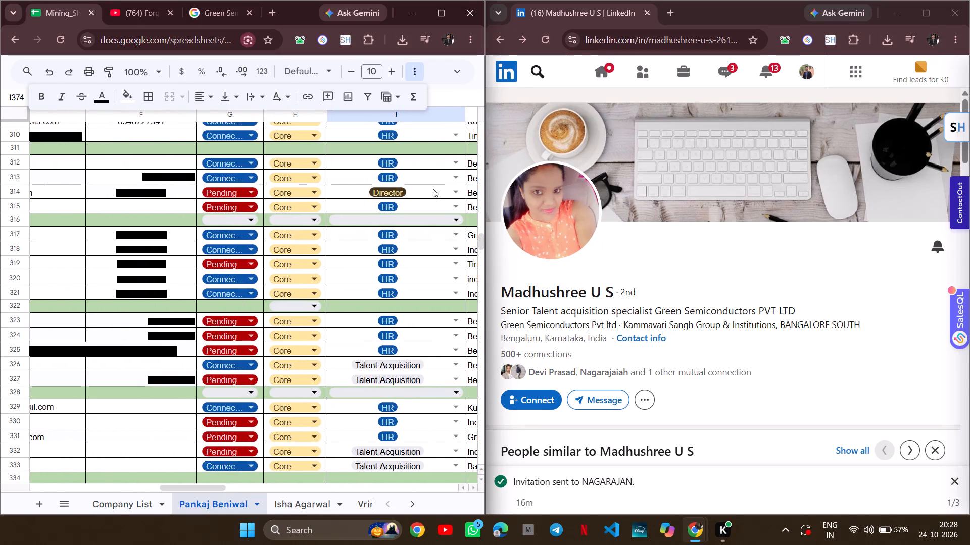
pyautogui.hscroll(-1, 456, 212)
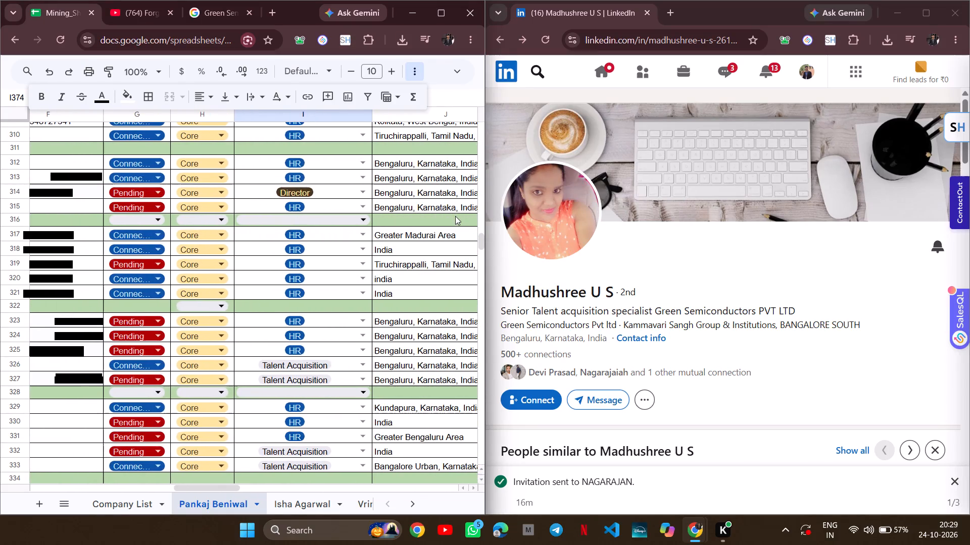
pyautogui.click(455, 216)
pyautogui.hotkey('ctrl', 'c')
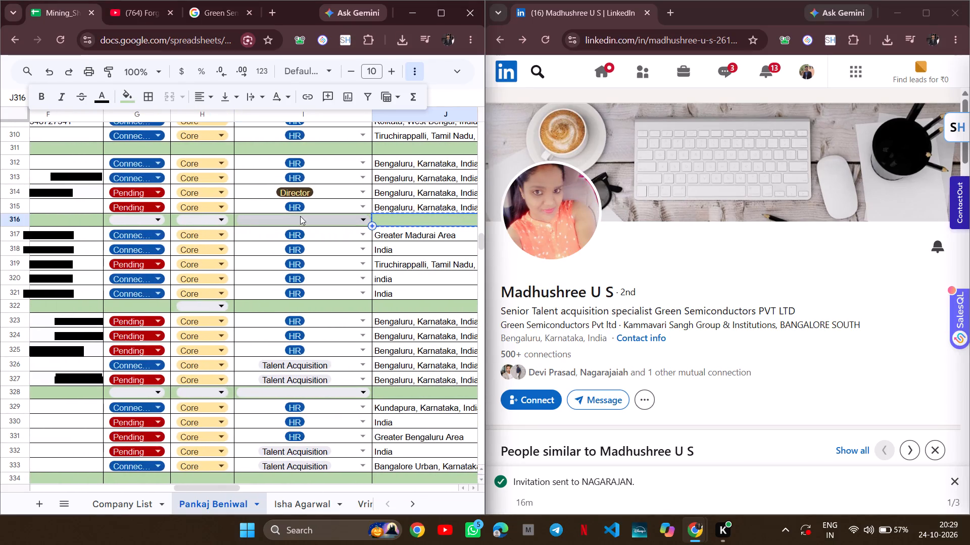
pyautogui.click(166, 223)
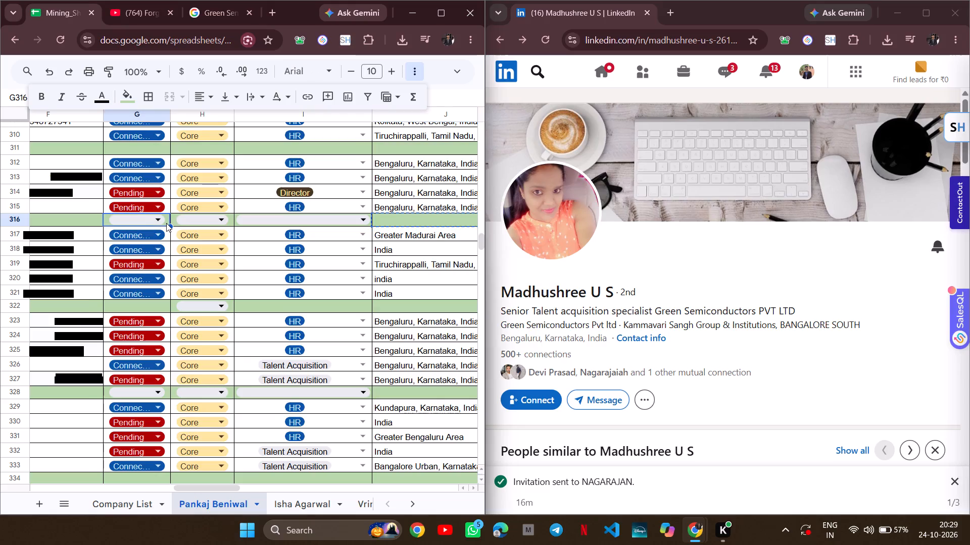
pyautogui.hotkey('ctrl', 'v')
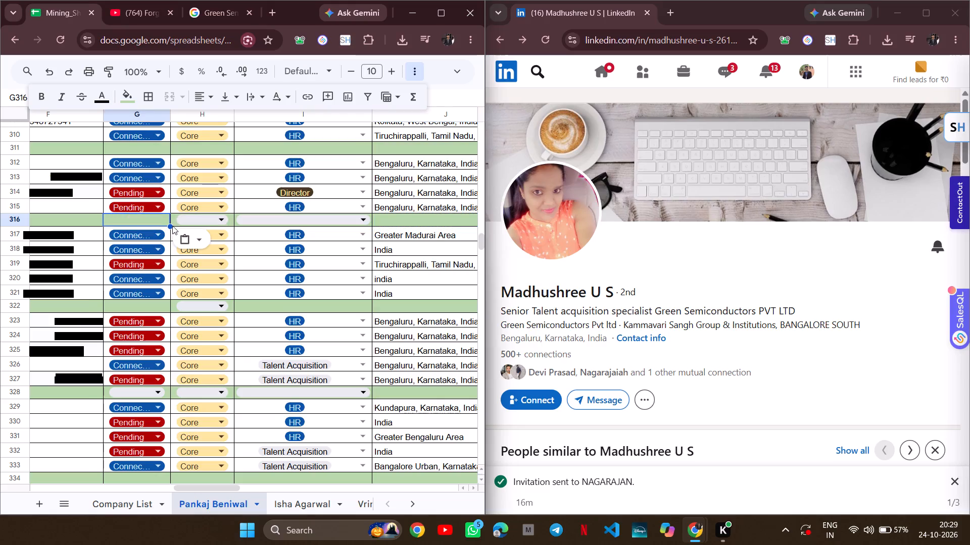
pyautogui.click(173, 224)
pyautogui.hotkey('ctrl', 'v')
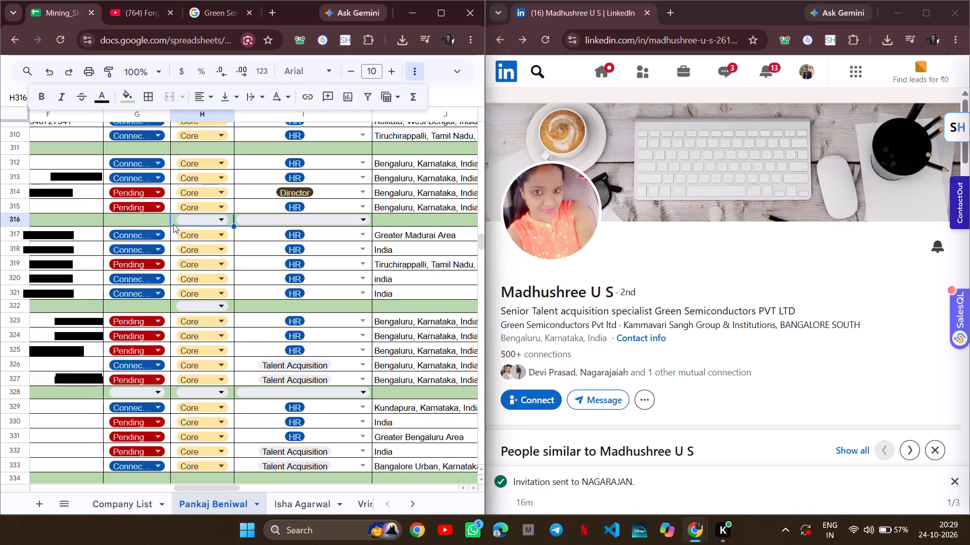
# Replace the empty dropdown in I316 with the copied plain green cell J316.
pyautogui.click(370, 224)
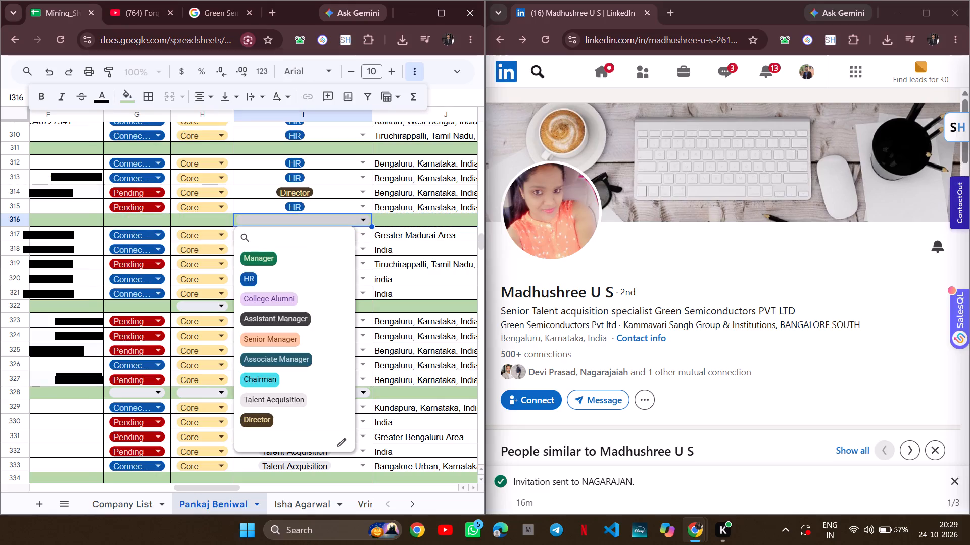
pyautogui.moveTo(394, 223); pyautogui.dragTo(369, 217)
pyautogui.click(369, 217)
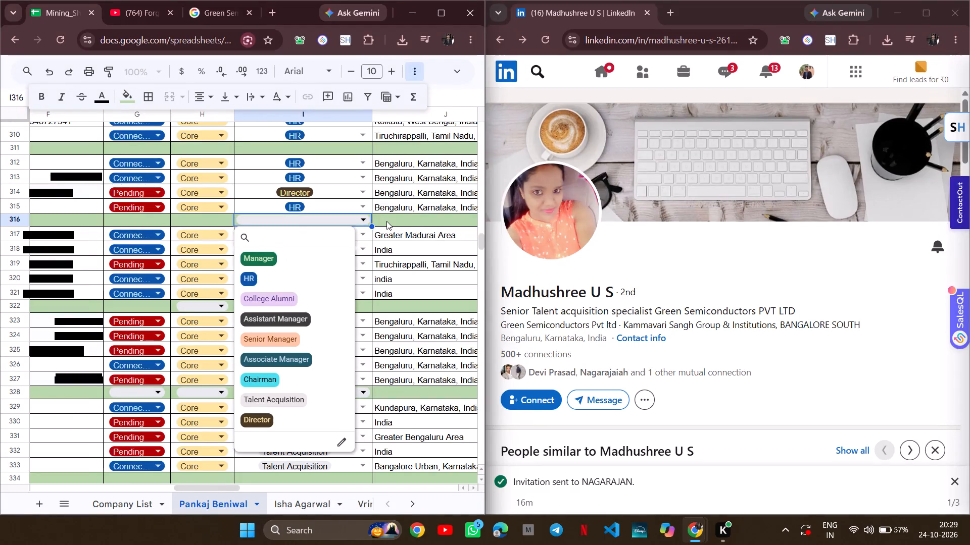
pyautogui.click(386, 221)
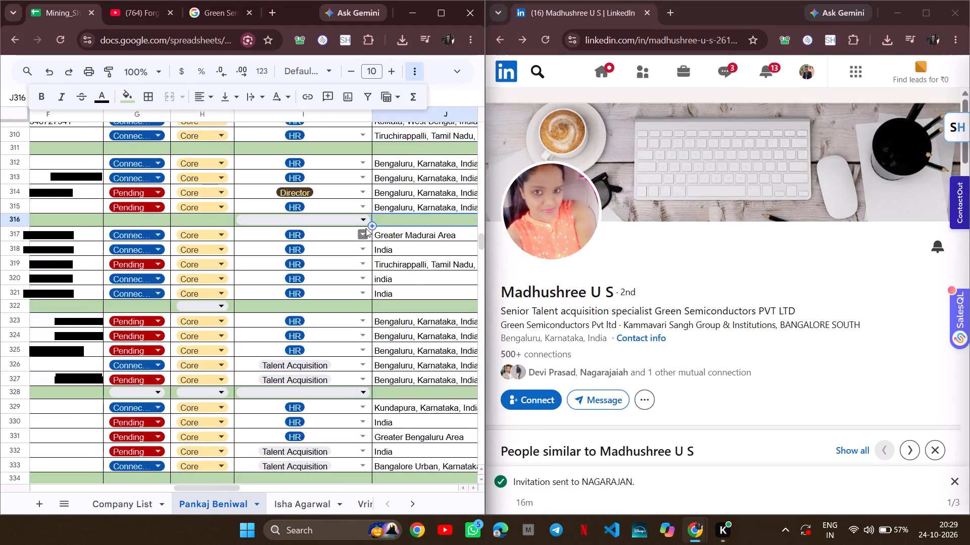
pyautogui.click(366, 227)
pyautogui.hotkey('ctrl', 'v')
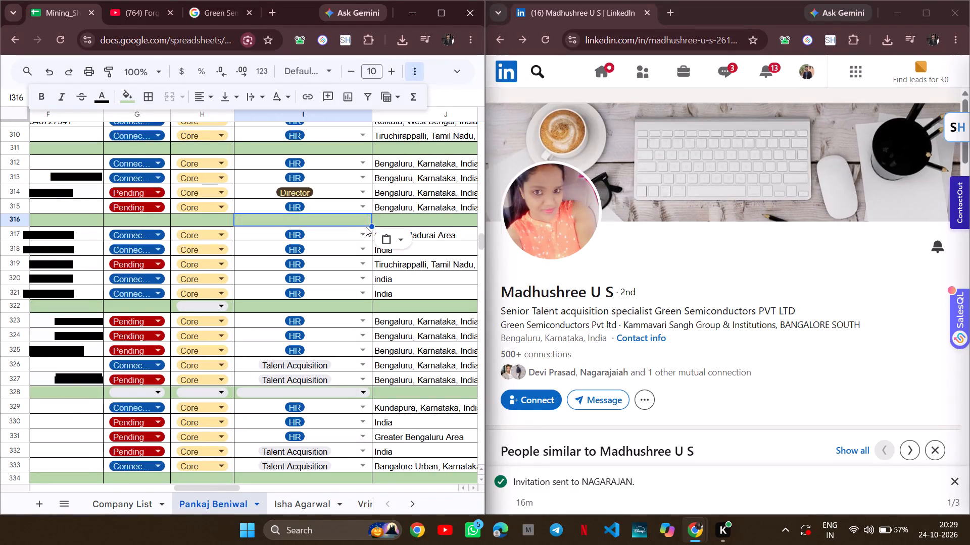
# Replace the empty dropdown in H322 of the green separator row with the copied plain green cell.
pyautogui.scroll(-1, 349, 267)
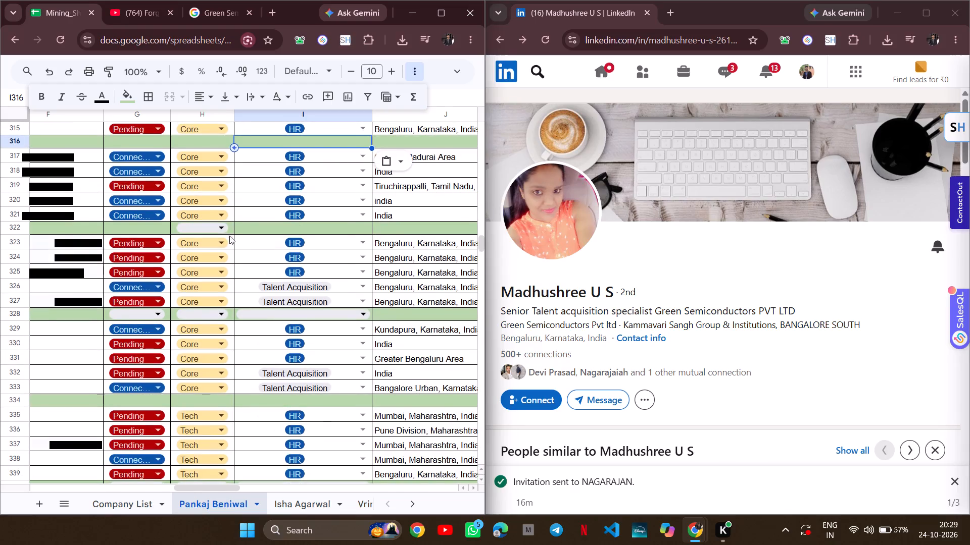
pyautogui.click(231, 232)
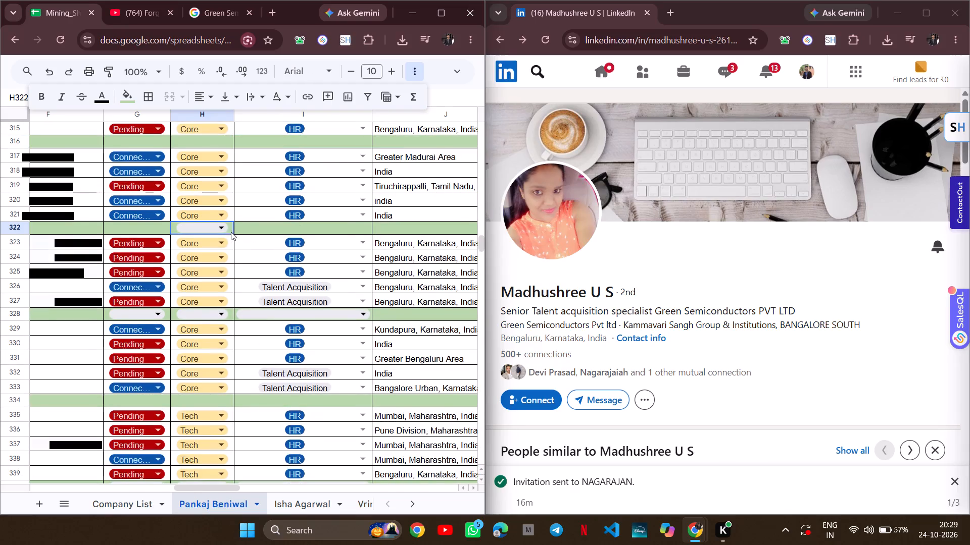
pyautogui.hotkey('ctrl', 'v')
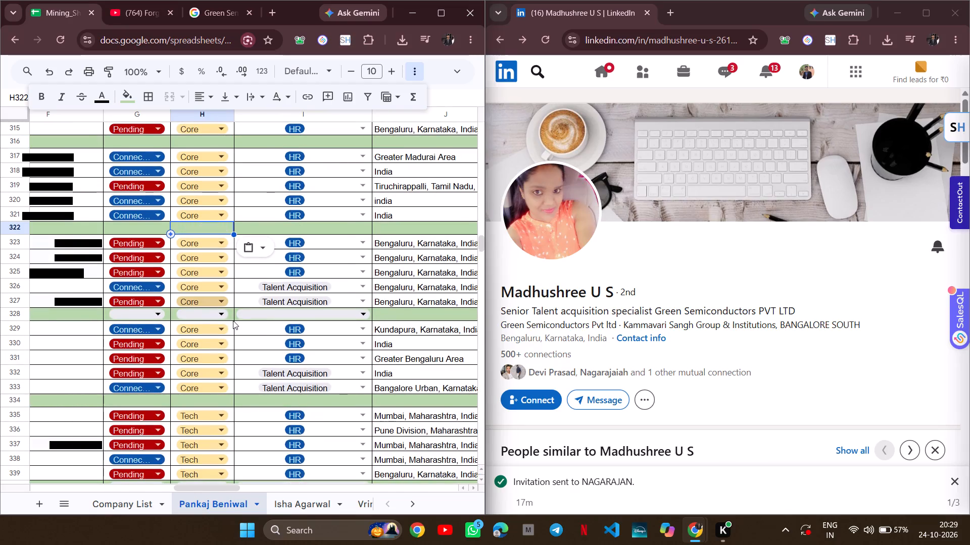
# Replace the empty dropdowns in H328, G328 and I328 of the green separator row with the copied plain green cell.
pyautogui.click(232, 318)
pyautogui.hotkey('ctrl', 'v')
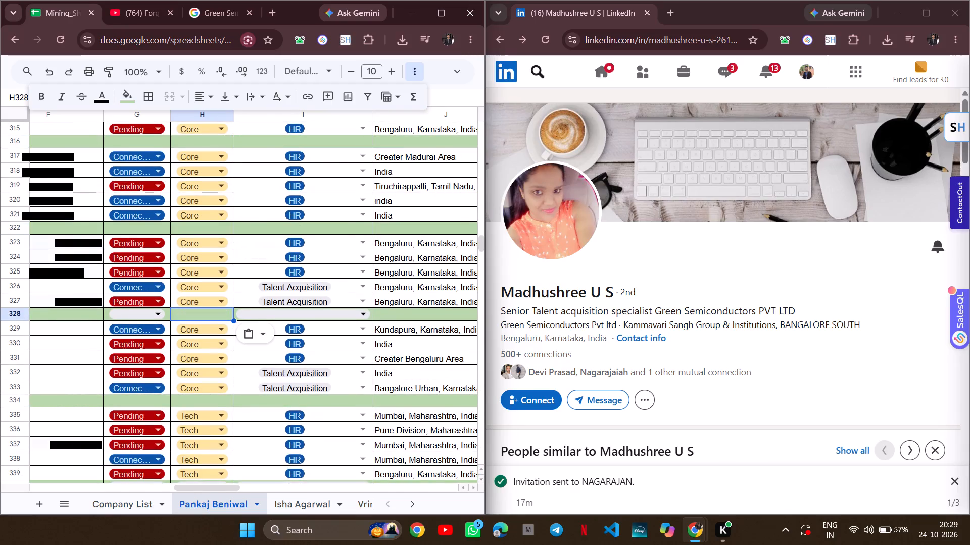
pyautogui.click(165, 319)
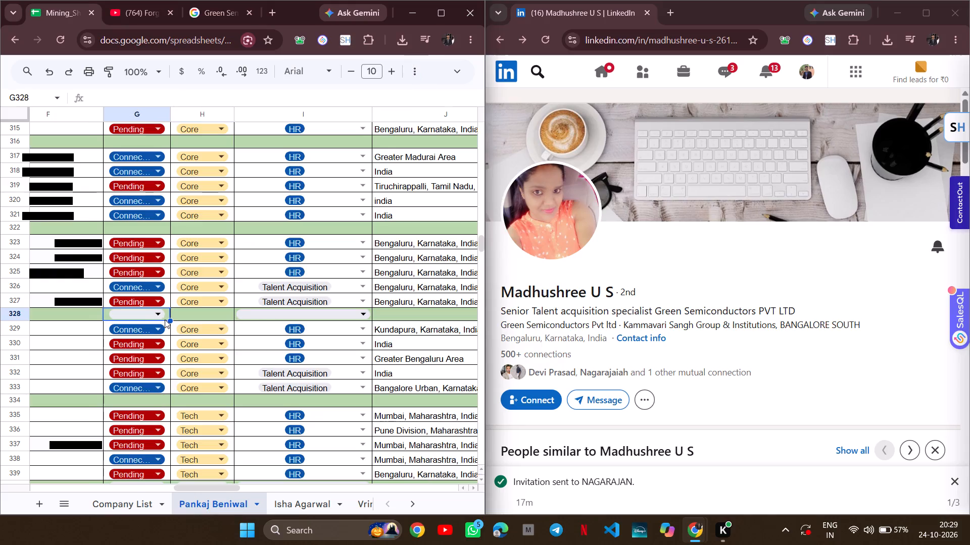
pyautogui.hotkey('ctrl', 'v')
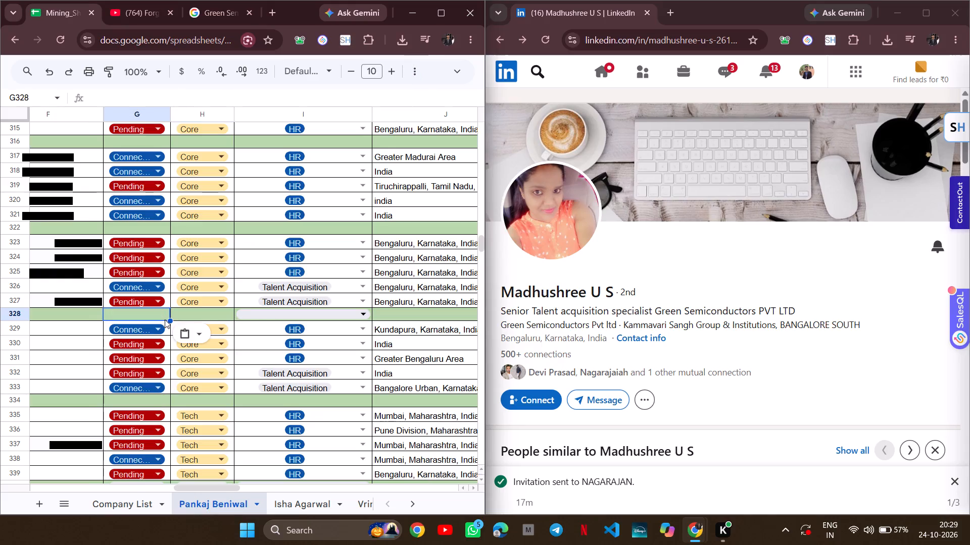
pyautogui.click(370, 321)
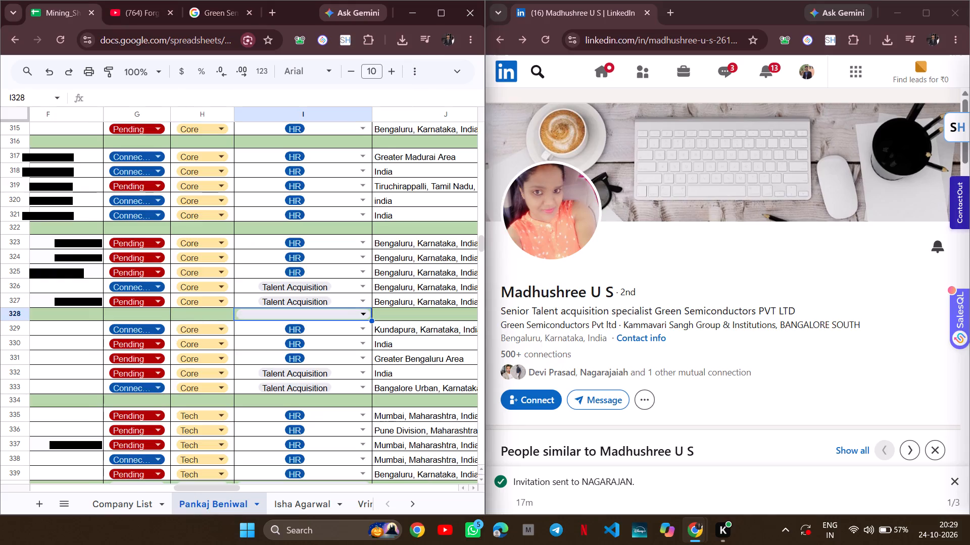
pyautogui.hotkey('ctrl', 'v')
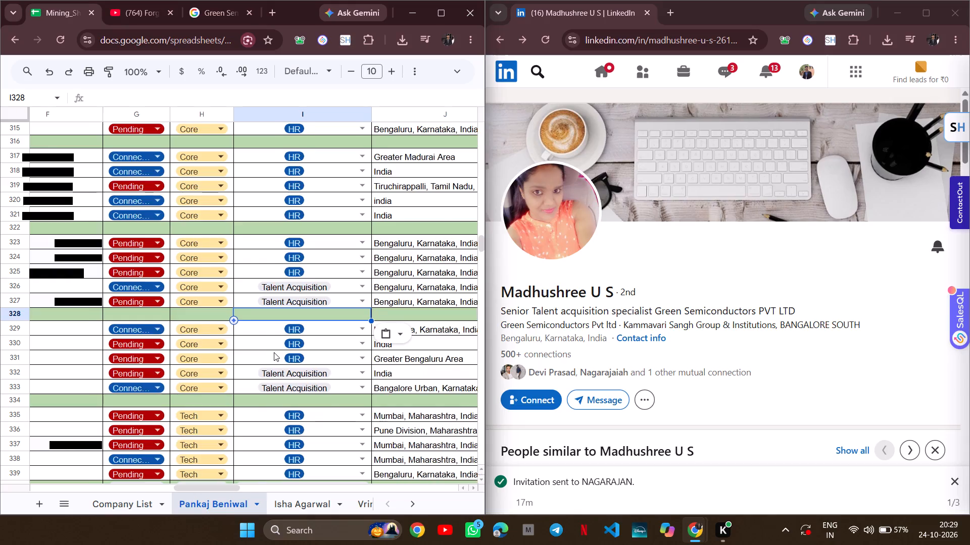
# Look through the rows below 328 for green separator rows that contain empty dropdowns.
pyautogui.hscroll(10, 274, 352)
pyautogui.scroll(-3, 274, 352)
pyautogui.hscroll(-9, 274, 352)
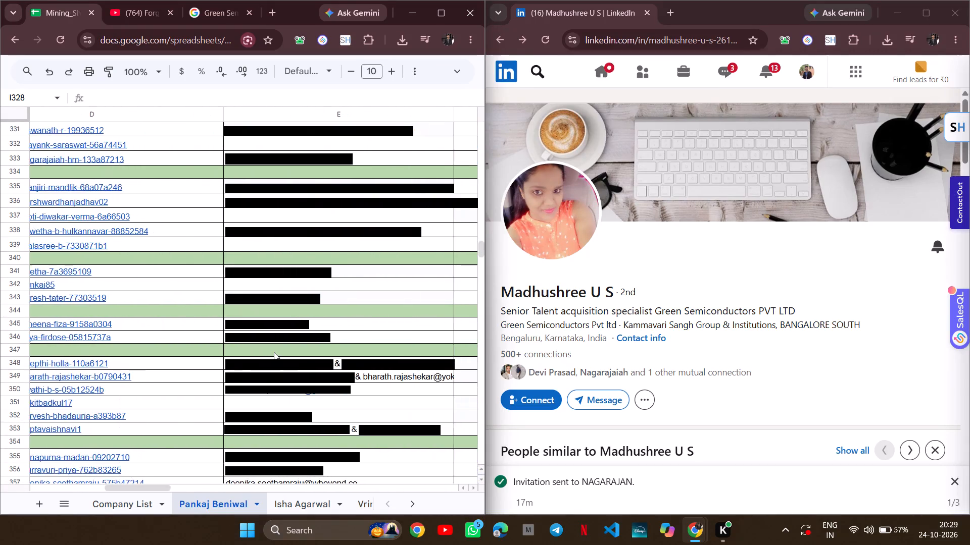
pyautogui.hscroll(-1, 274, 352)
pyautogui.hscroll(5, 274, 352)
pyautogui.hscroll(-7, 274, 352)
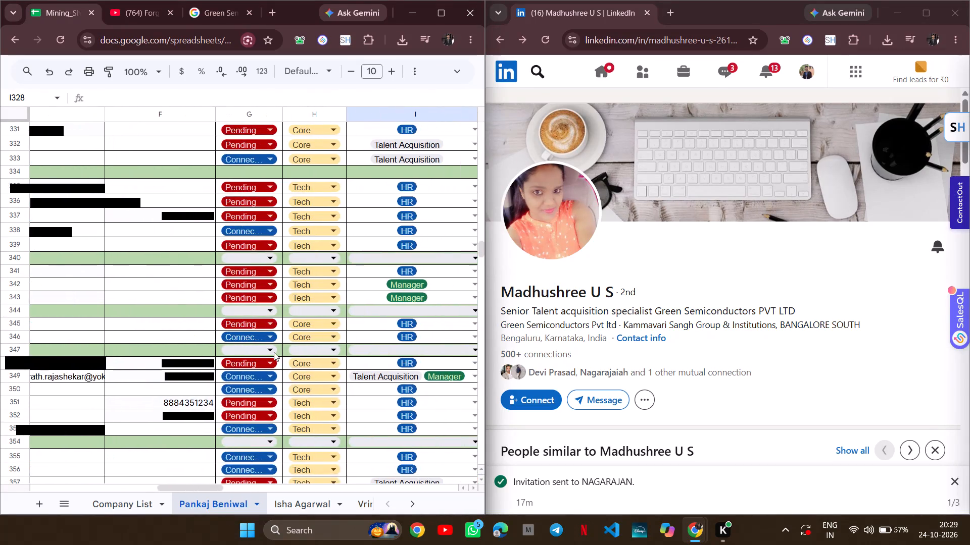
pyautogui.hscroll(-1, 274, 352)
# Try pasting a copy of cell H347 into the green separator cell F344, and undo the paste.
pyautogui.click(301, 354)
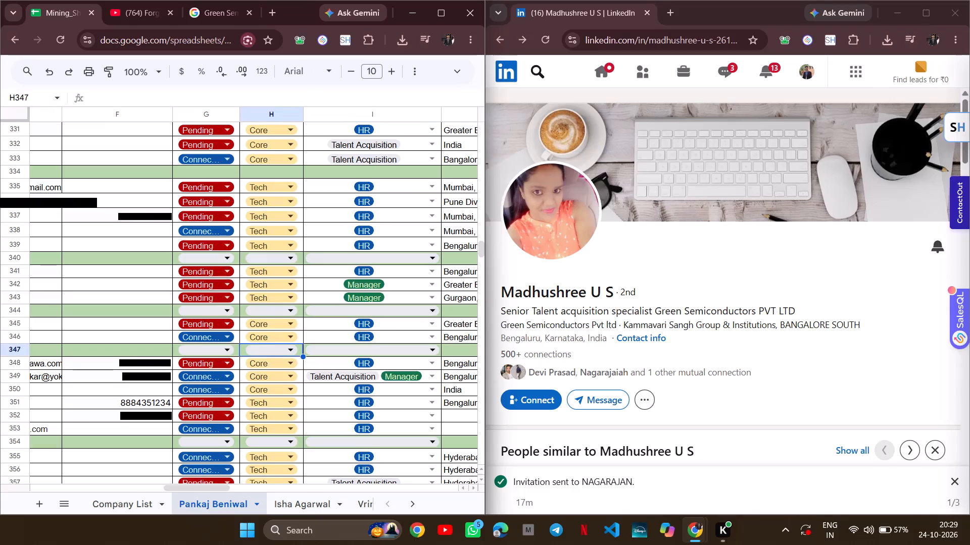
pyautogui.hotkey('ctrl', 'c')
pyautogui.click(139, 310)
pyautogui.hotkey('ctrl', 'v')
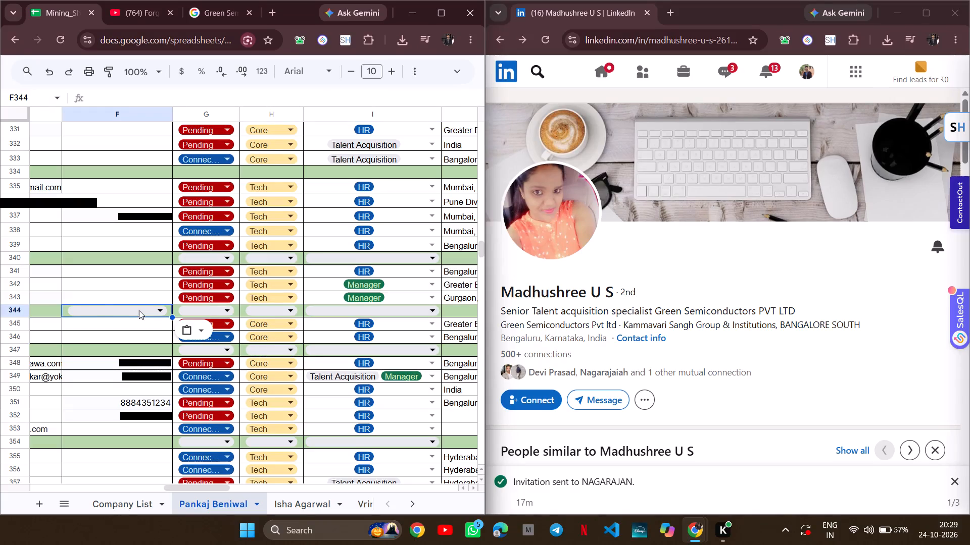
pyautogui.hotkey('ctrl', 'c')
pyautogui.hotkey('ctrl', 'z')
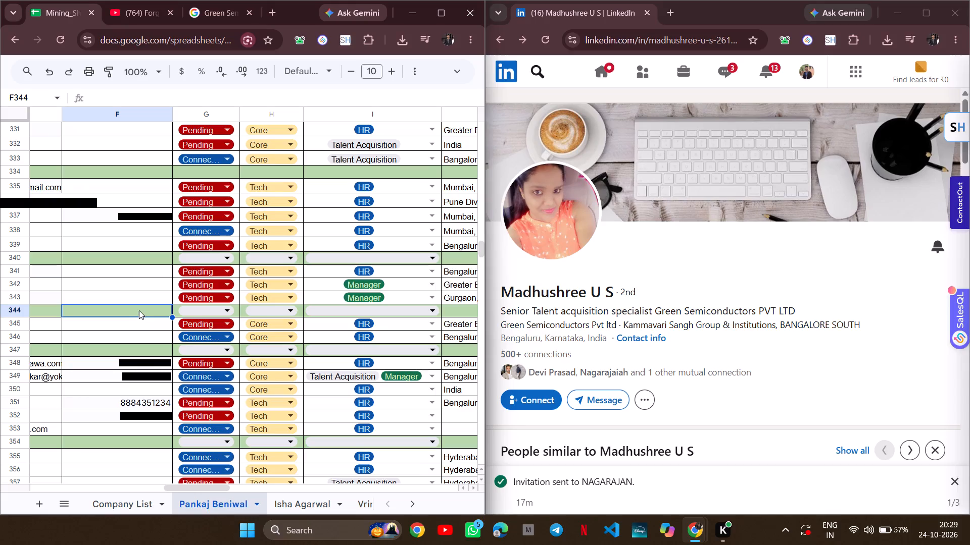
# Copy the plain green cell F344 over the empty dropdowns in G347 and H347 of the separator row.
pyautogui.hotkey('ctrl', 'c')
pyautogui.click(238, 355)
pyautogui.hotkey('ctrl', 'v')
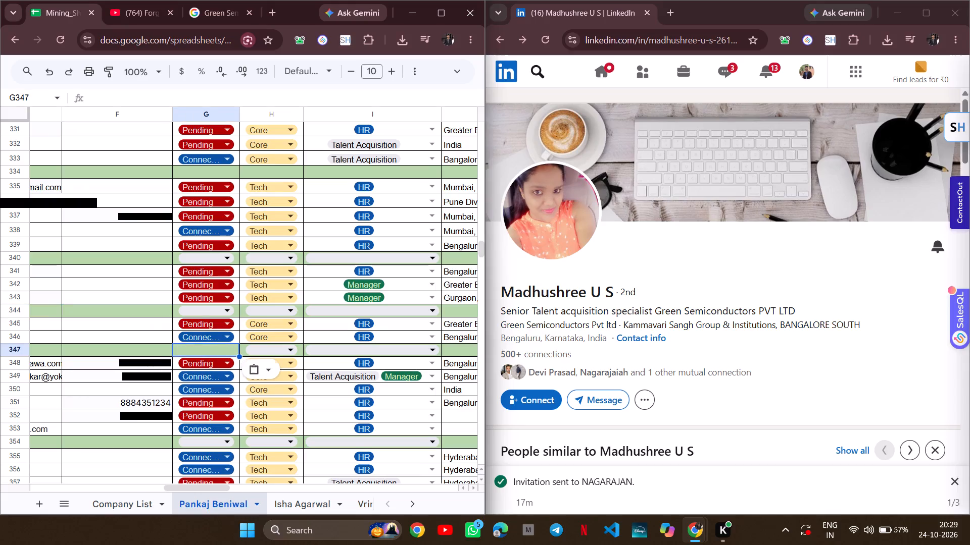
pyautogui.click(300, 353)
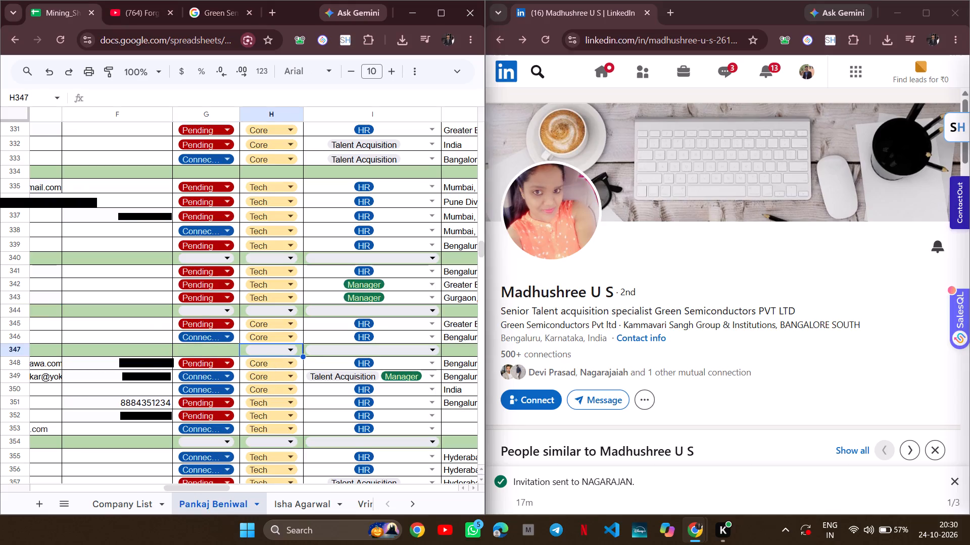
pyautogui.hotkey('ctrl', 'v')
# Replace the empty dropdowns in H344 and G344 of the green separator row with the copied plain green cell F344.
pyautogui.click(299, 315)
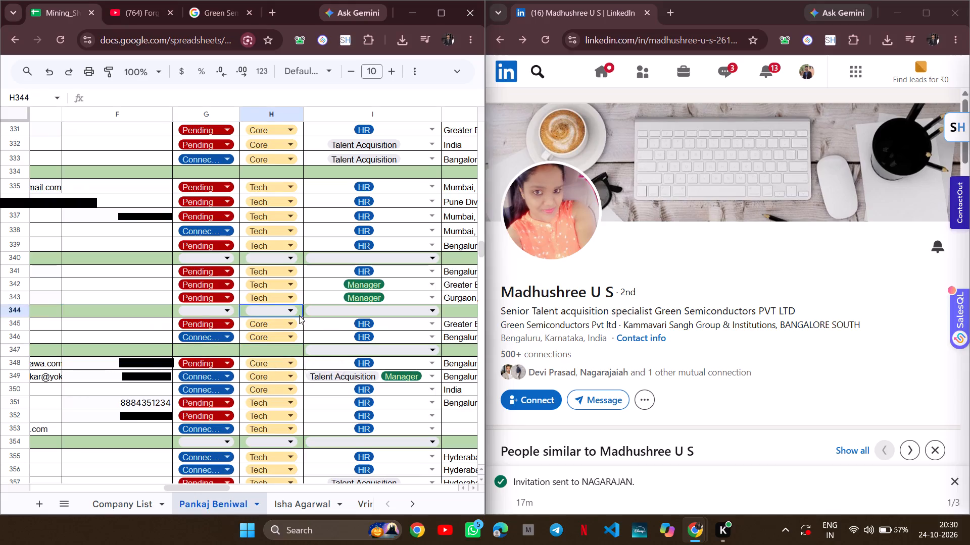
pyautogui.hotkey('ctrl', 'v')
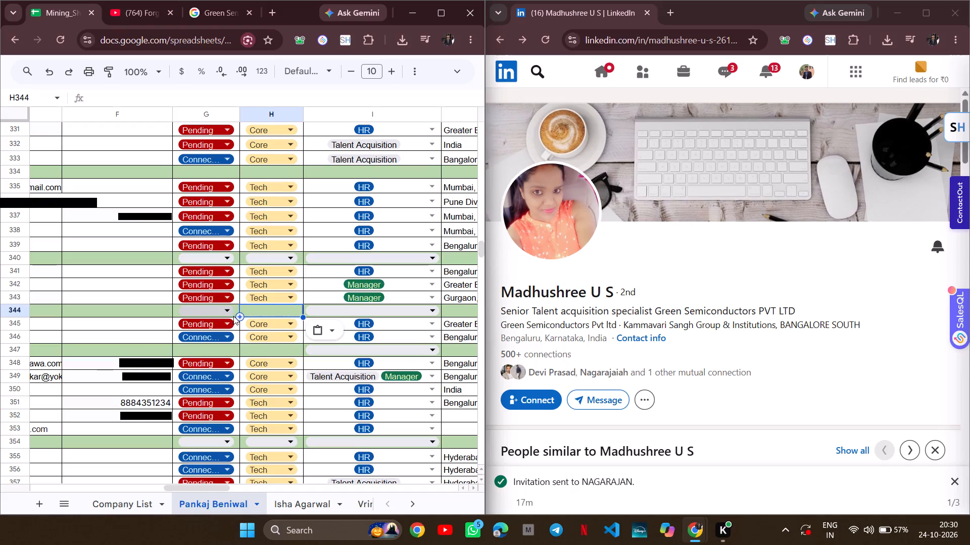
pyautogui.click(234, 316)
pyautogui.click(247, 311)
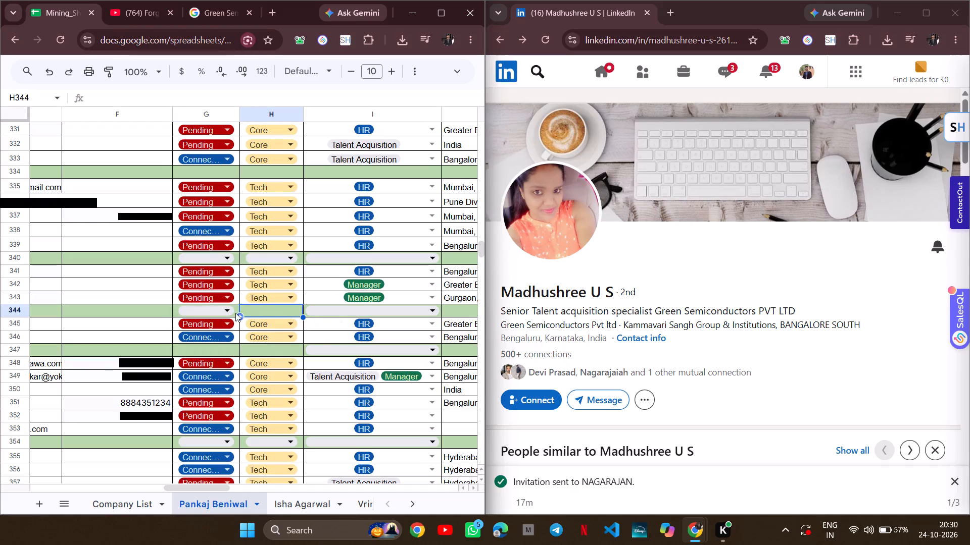
pyautogui.click(235, 309)
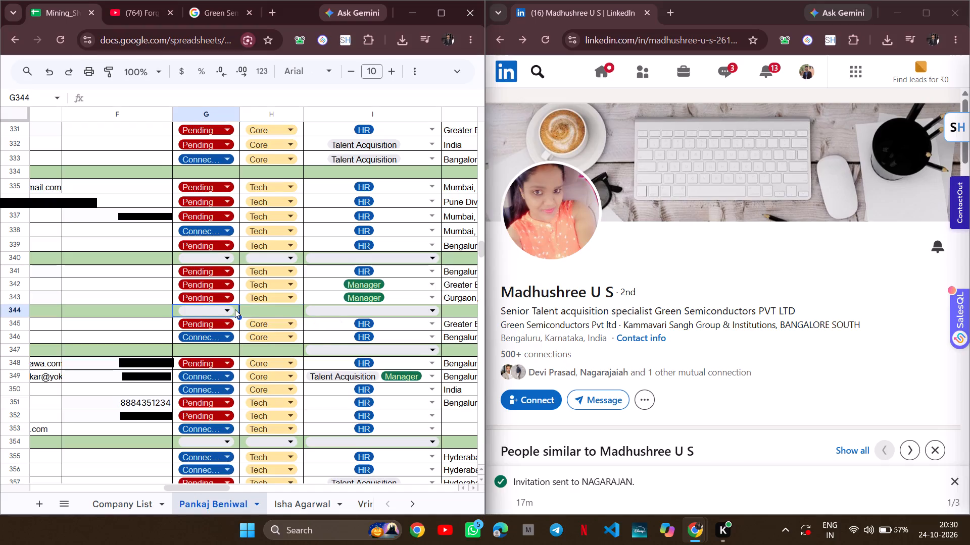
pyautogui.hotkey('ctrl', 'v')
# Paste the copied plain green cell over the empty dropdowns in I344 and I347 of the separator rows.
pyautogui.hscroll(-1, 282, 324)
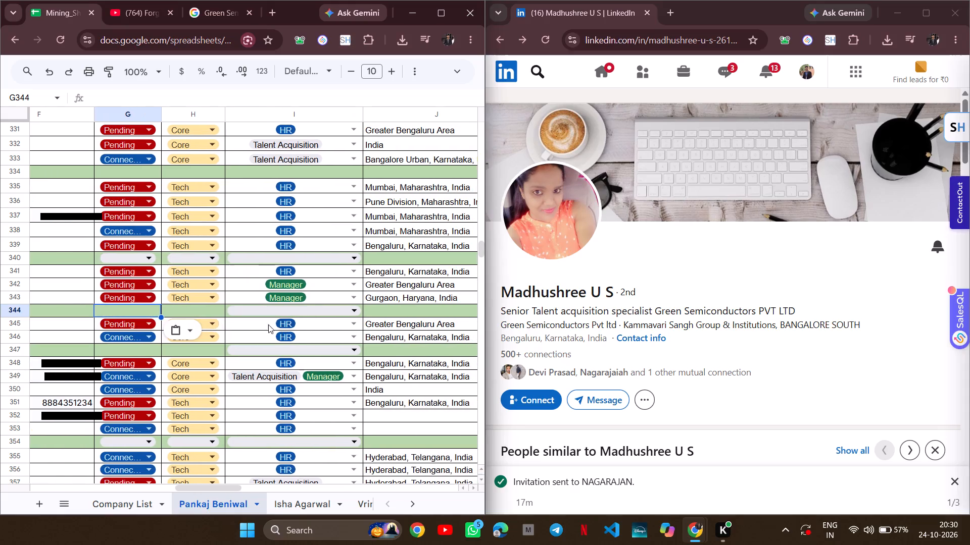
pyautogui.click(361, 315)
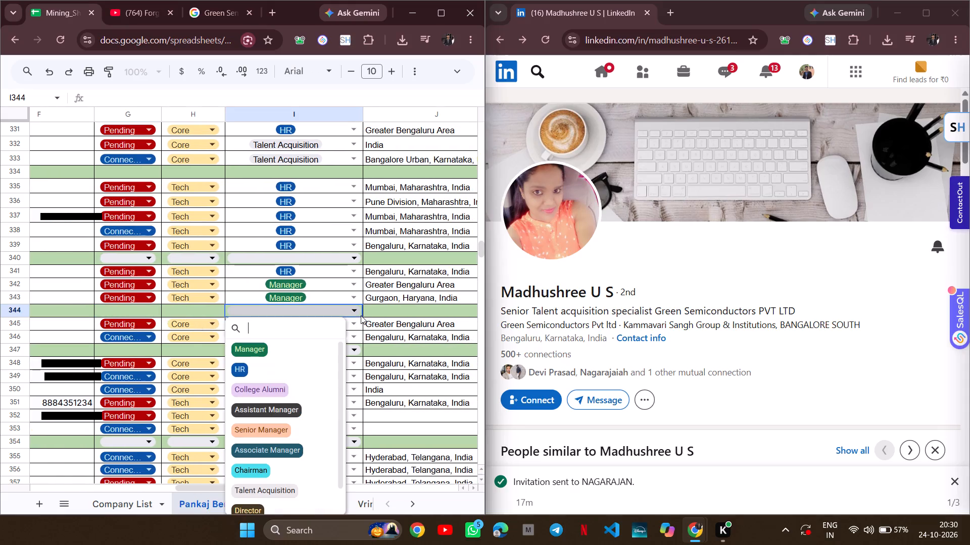
pyautogui.click(376, 315)
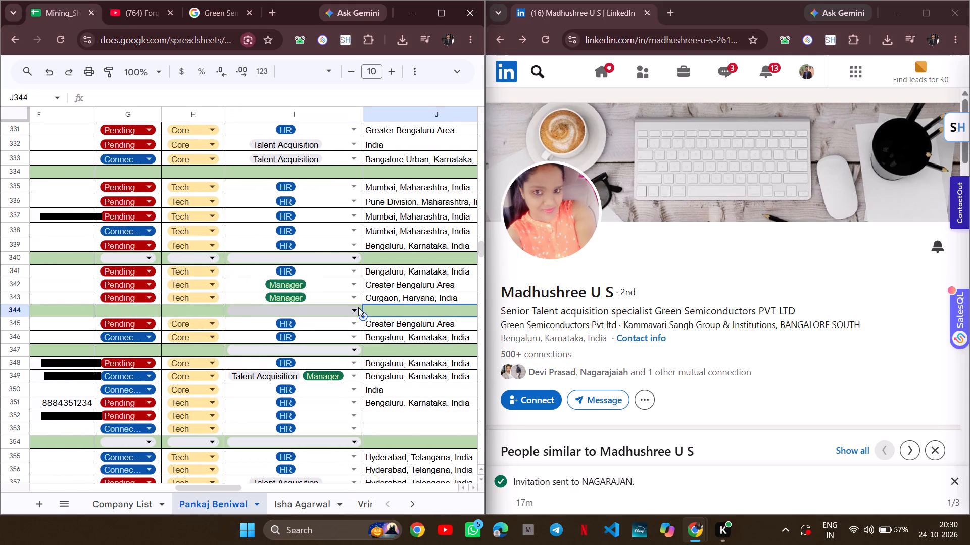
pyautogui.click(361, 306)
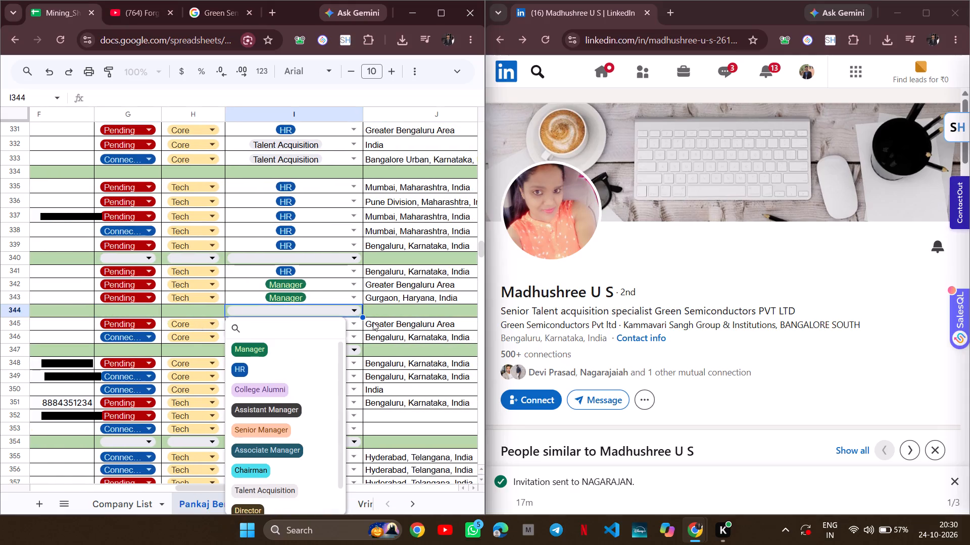
pyautogui.click(381, 310)
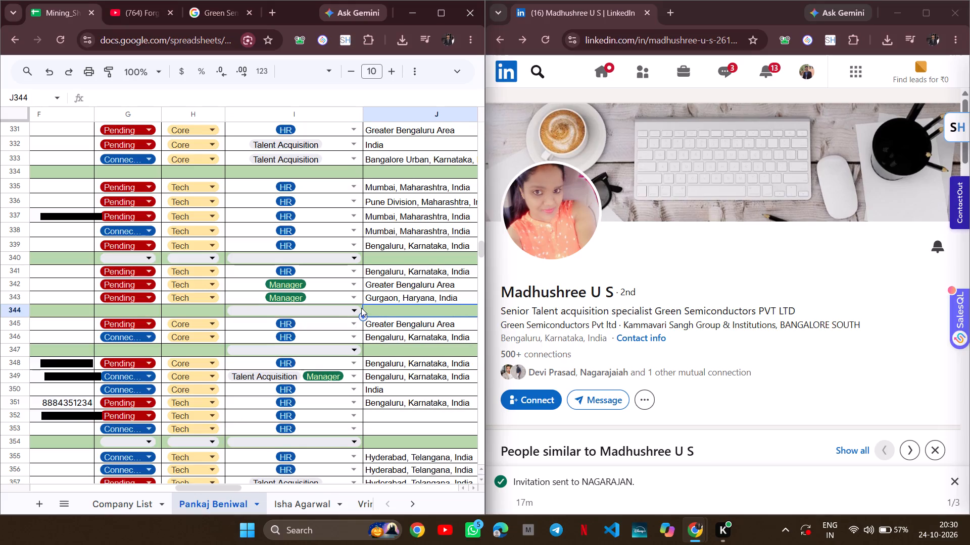
pyautogui.click(361, 308)
pyautogui.hotkey('ctrl', 'v')
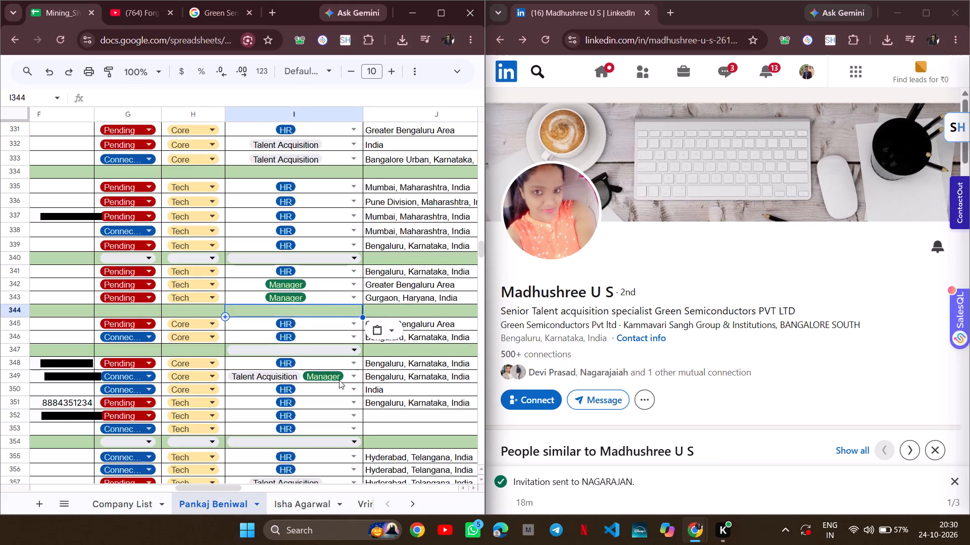
pyautogui.click(361, 356)
pyautogui.hotkey('ctrl', 'v')
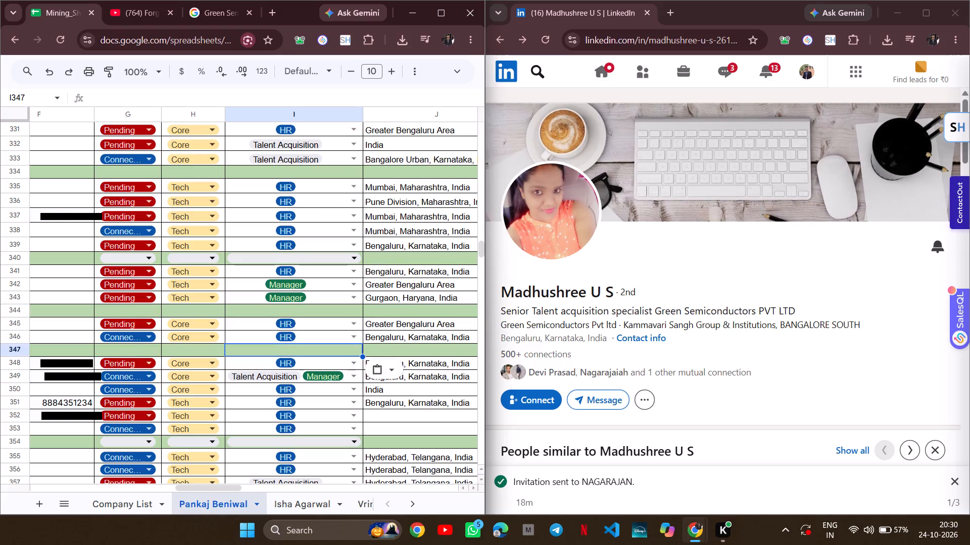
# Replace the empty dropdowns in I340, H340 and G340 of the green separator row with the copied plain green cell.
pyautogui.scroll(1, 275, 372)
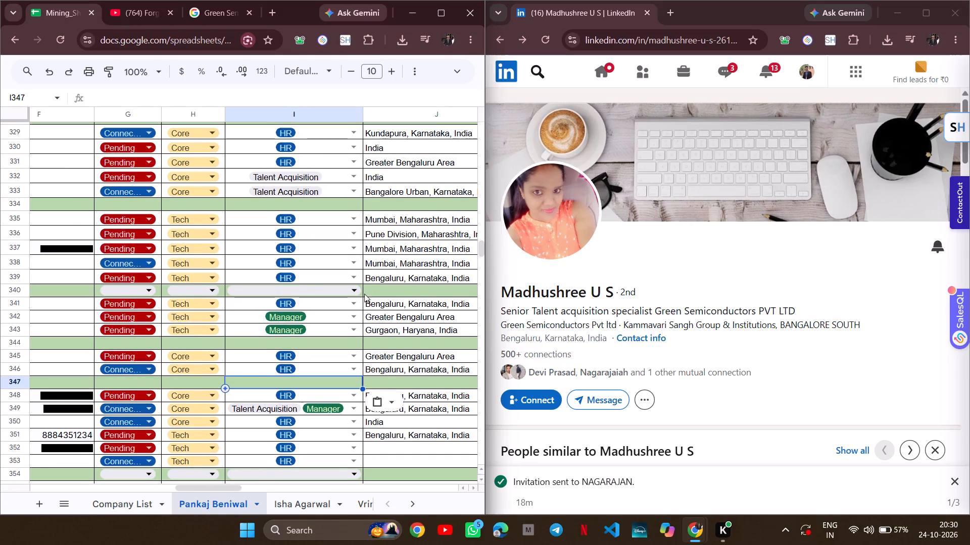
pyautogui.click(362, 296)
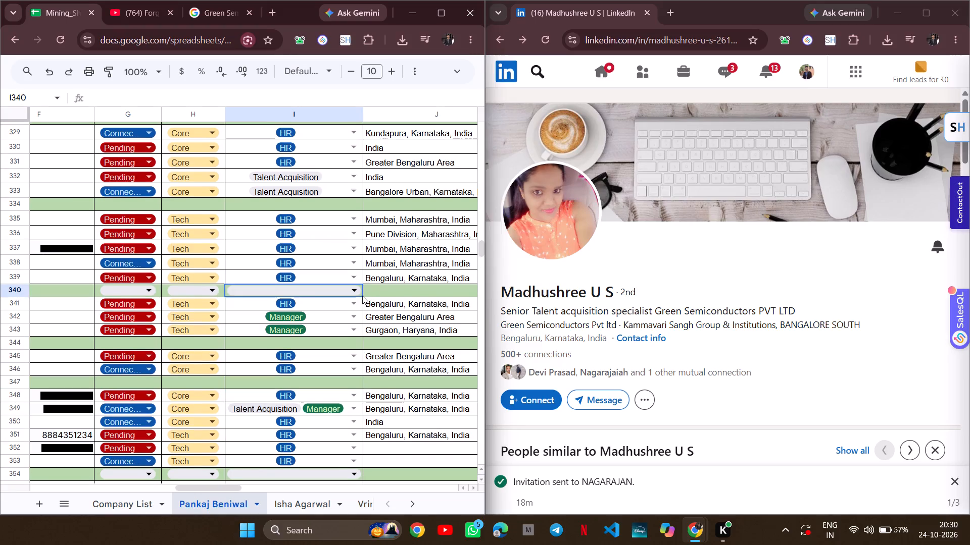
pyautogui.hotkey('ctrl', 'v')
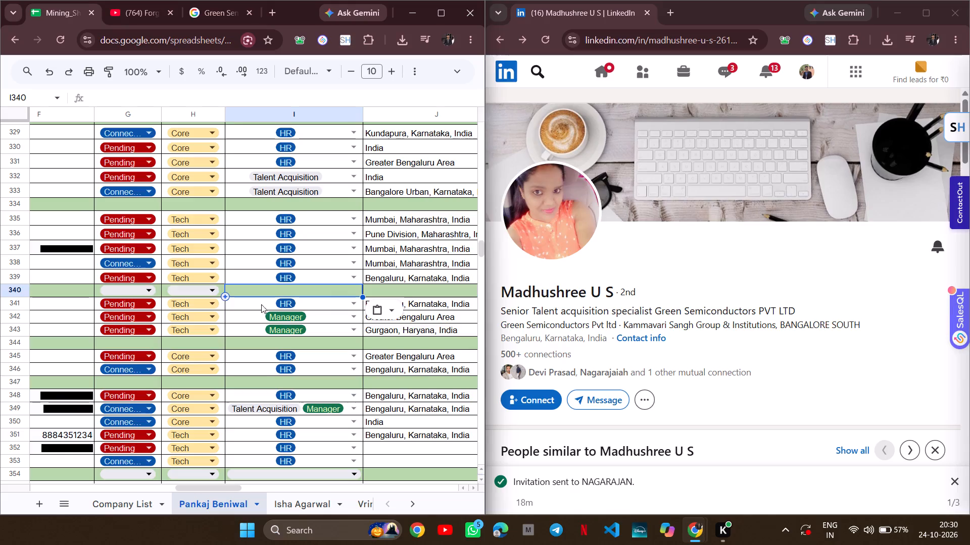
pyautogui.click(220, 292)
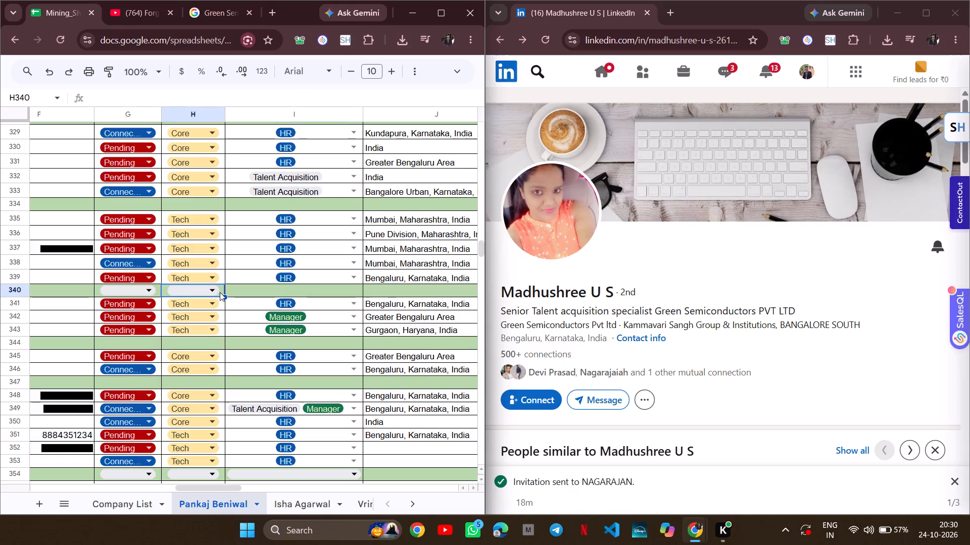
pyautogui.hotkey('ctrl', 'v')
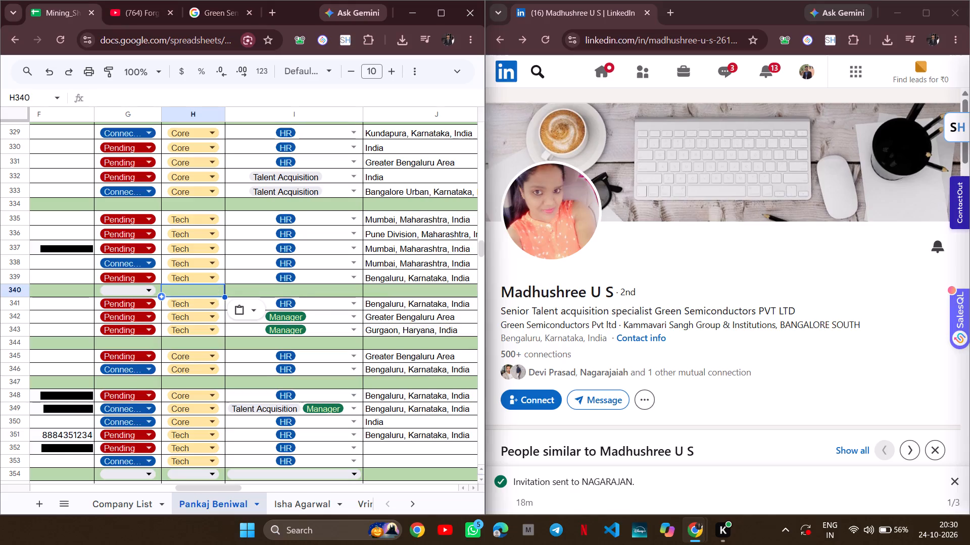
pyautogui.click(157, 296)
pyautogui.click(157, 293)
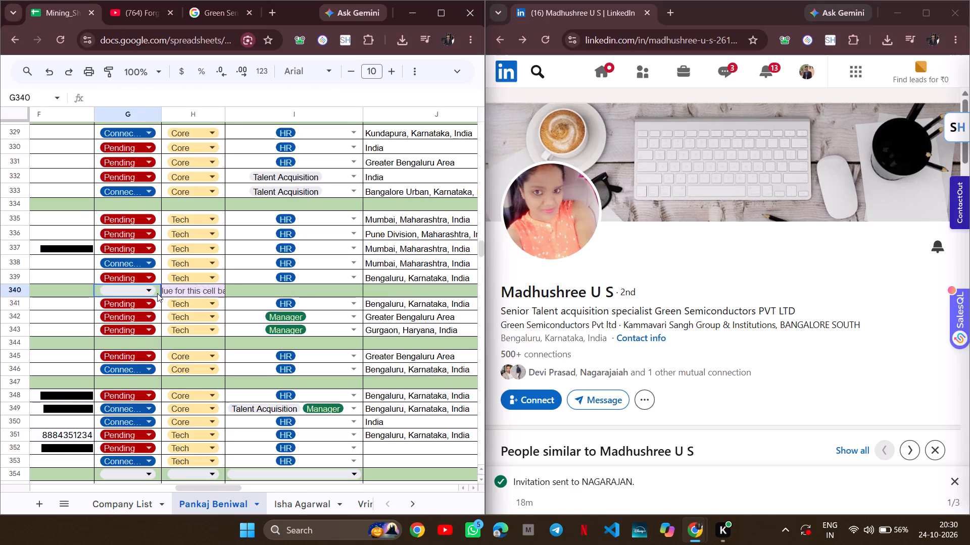
pyautogui.hotkey('ctrl', 'v')
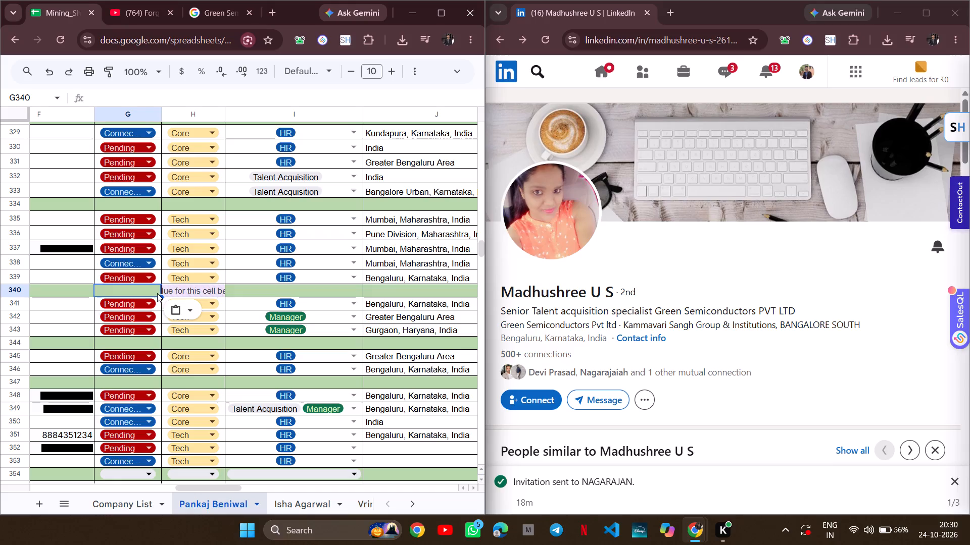
pyautogui.click(216, 292)
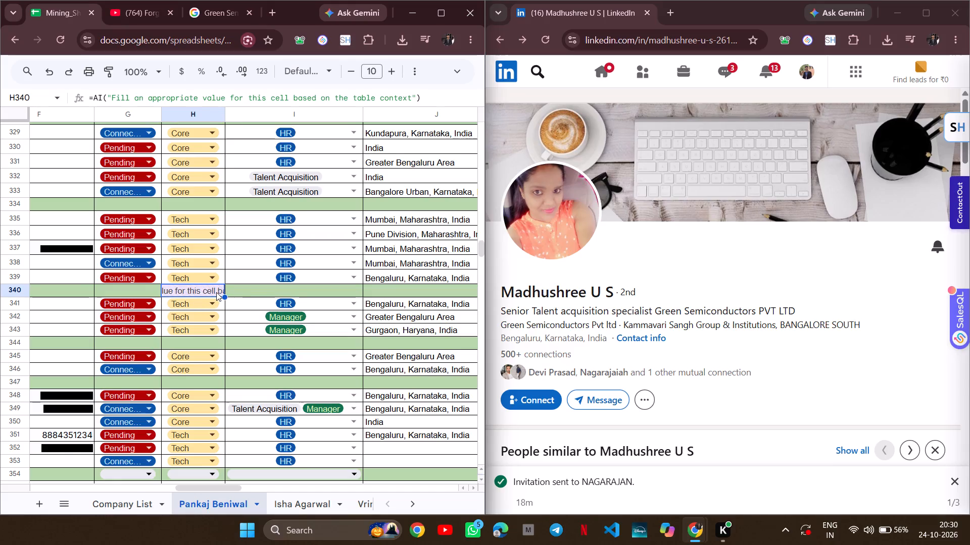
pyautogui.hotkey('ctrl', 'v')
# Replace the empty dropdowns in H296, G296 and I296 of the green separator row with the copied plain green cell.
pyautogui.hscroll(3, 273, 291)
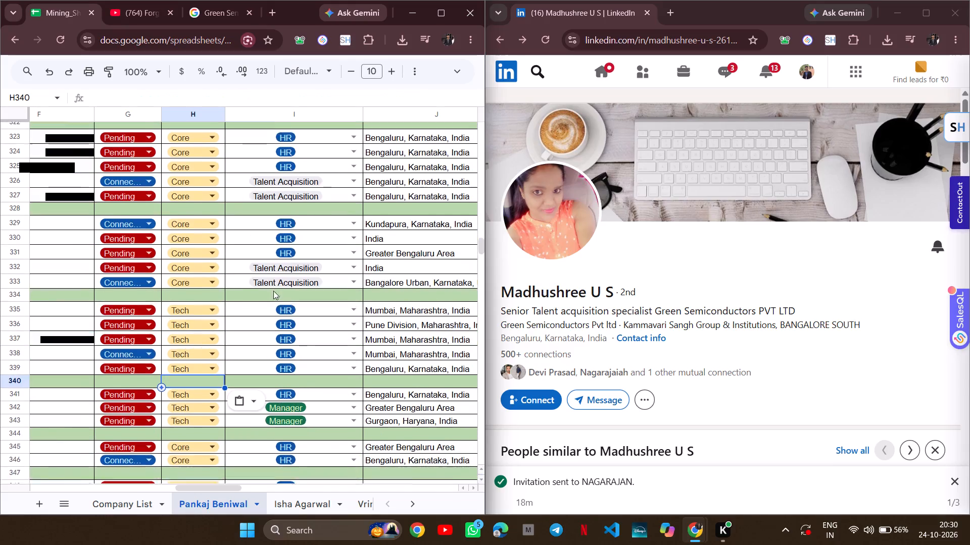
pyautogui.hscroll(1, 273, 291)
pyautogui.scroll(10, 273, 291)
pyautogui.scroll(-1, 273, 291)
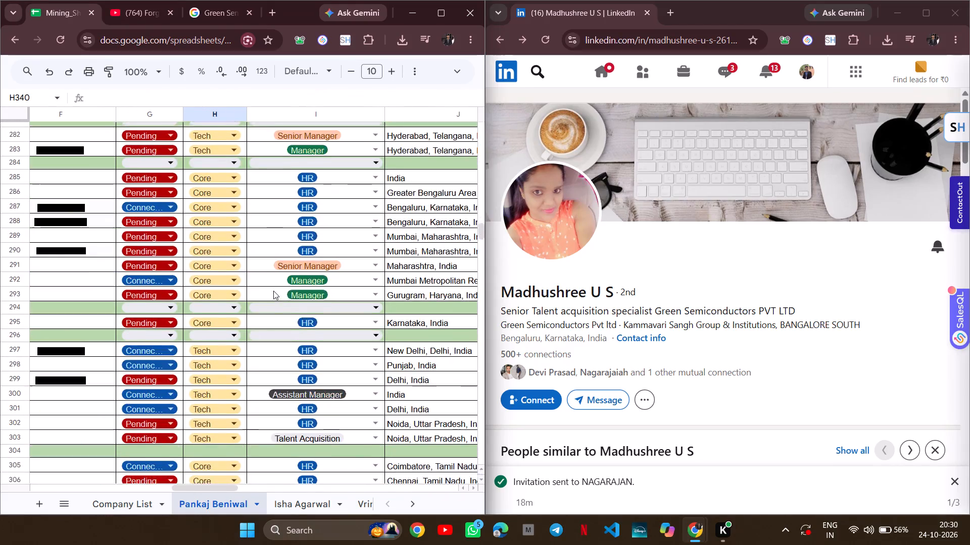
pyautogui.scroll(-2, 273, 291)
pyautogui.click(244, 249)
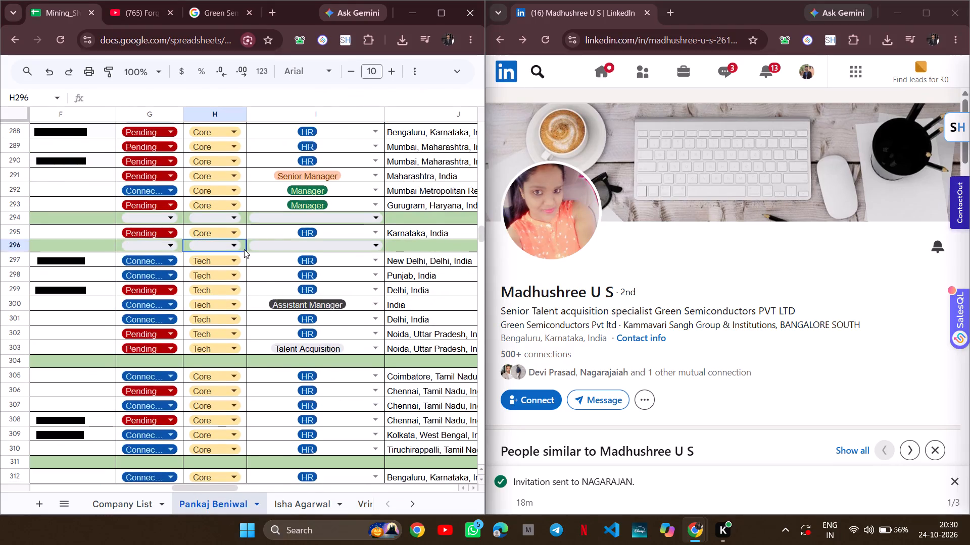
pyautogui.hotkey('ctrl', 'v')
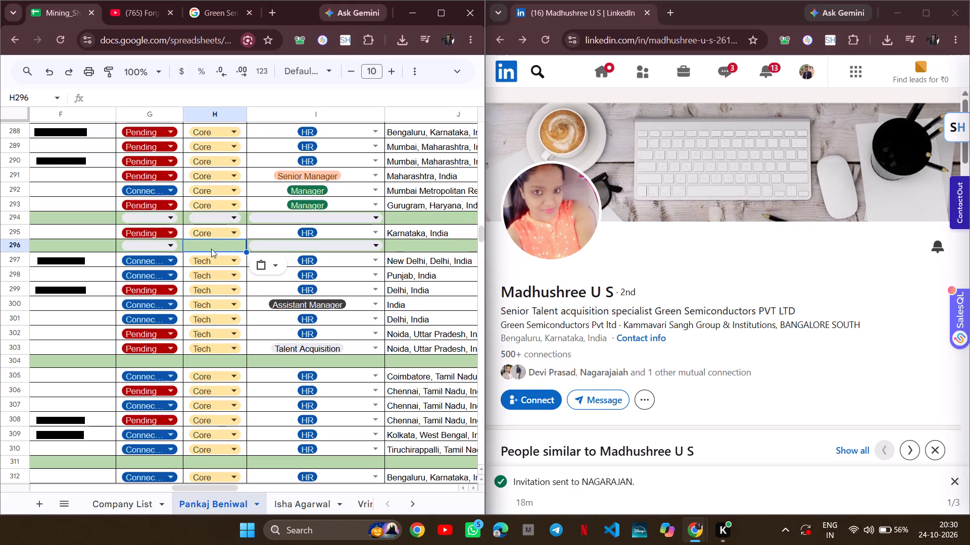
pyautogui.click(180, 249)
pyautogui.click(179, 248)
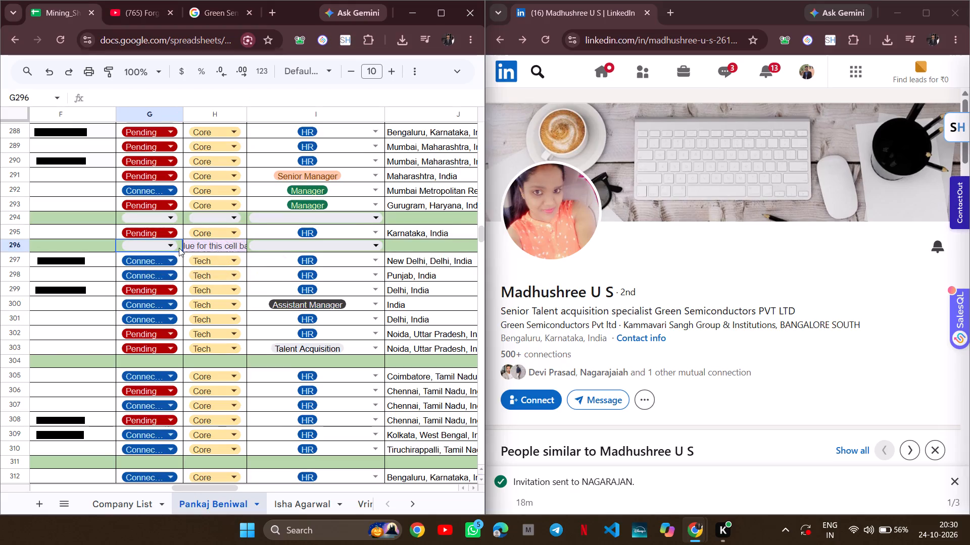
pyautogui.hotkey('ctrl', 'v')
pyautogui.click(213, 245)
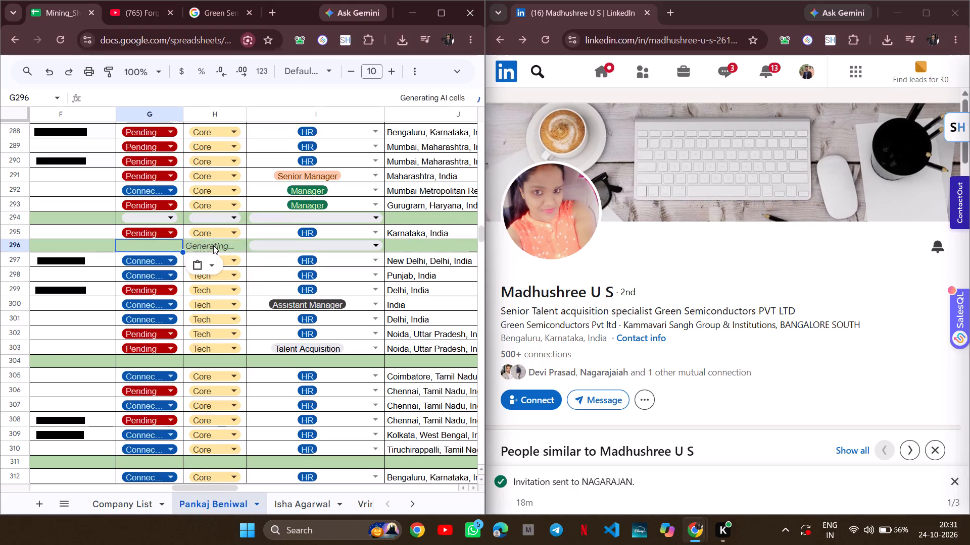
pyautogui.hotkey('ctrl', 'v')
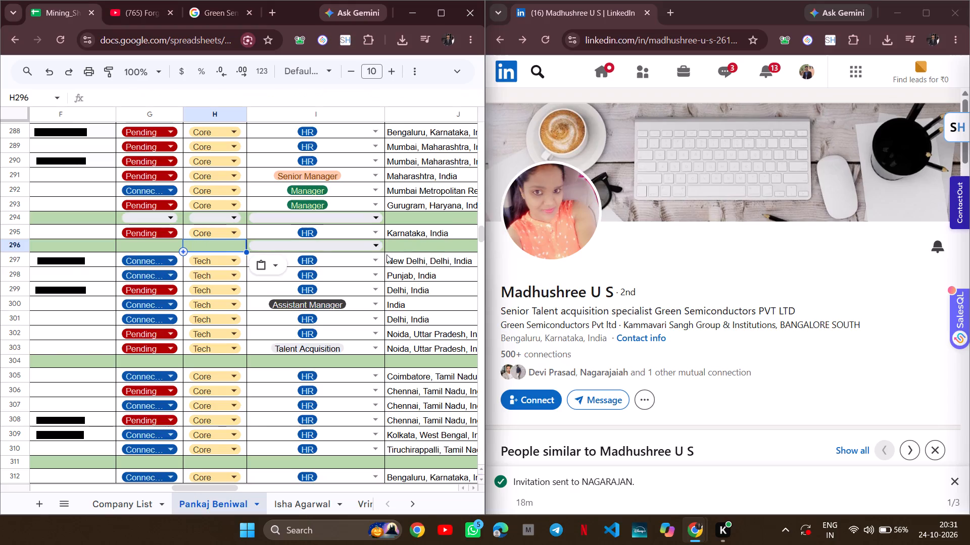
pyautogui.click(382, 251)
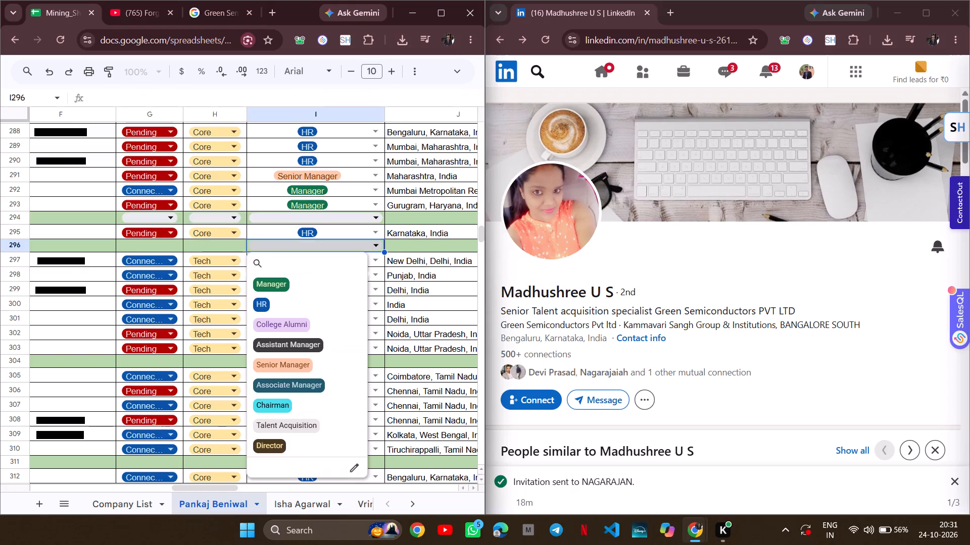
pyautogui.hotkey('ctrl', 'v')
pyautogui.click(396, 249)
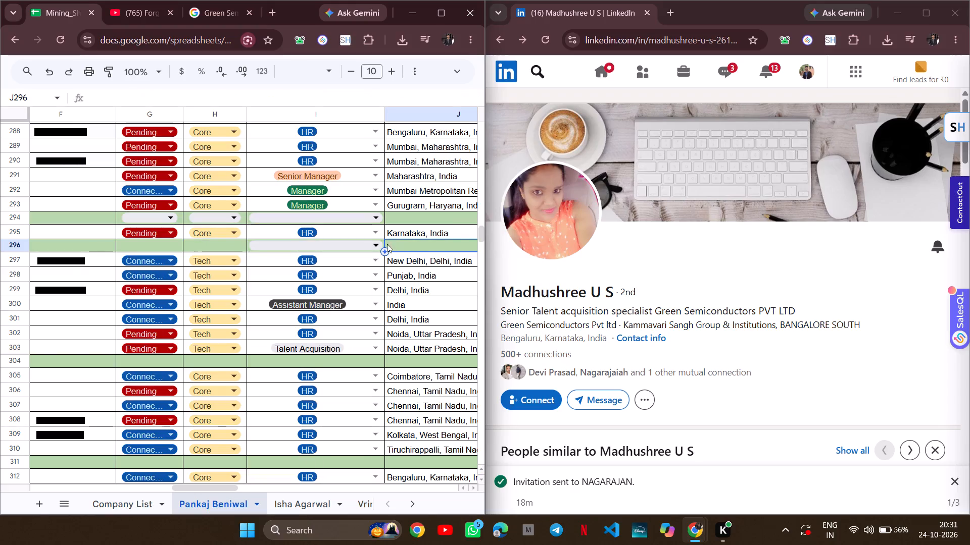
pyautogui.click(383, 241)
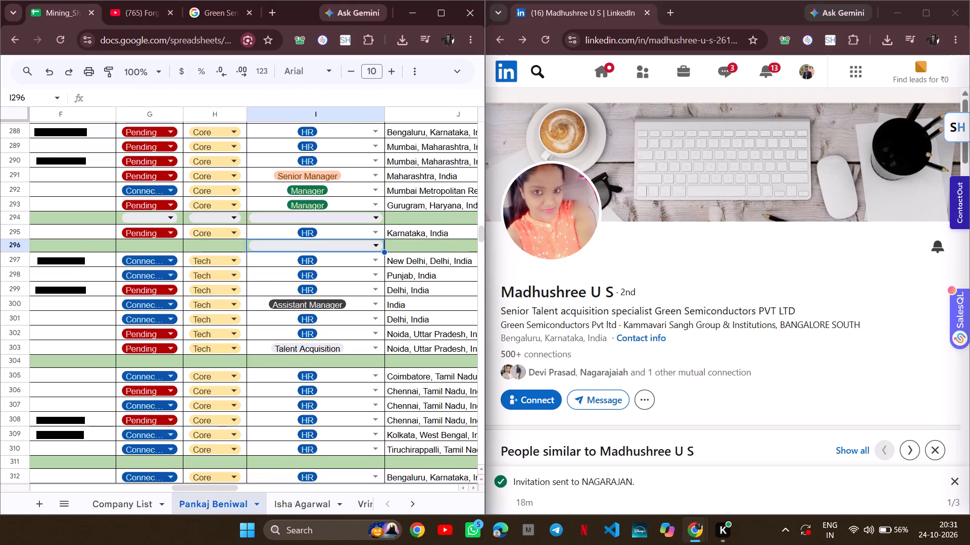
pyautogui.hotkey('ctrl', 'v')
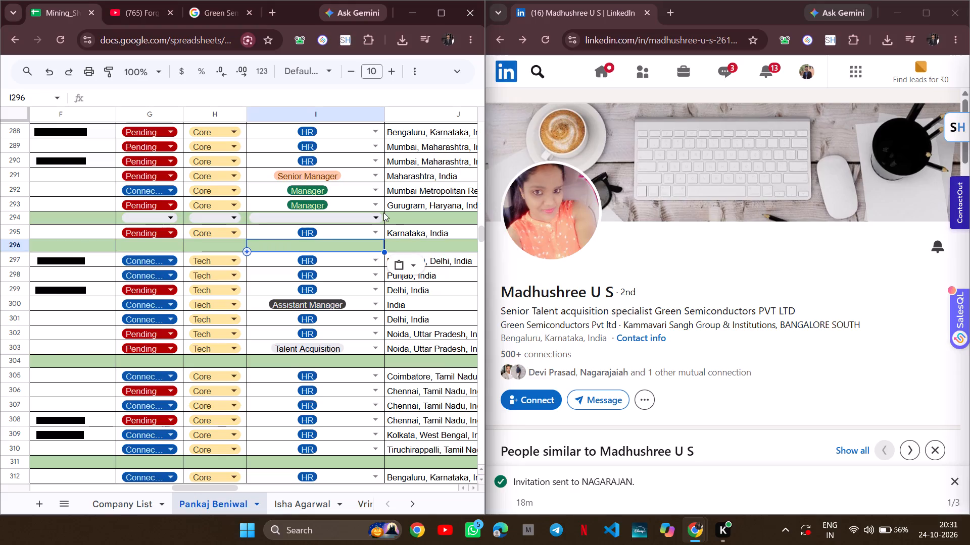
# Paste the copied plain green cell over the empty dropdowns in I294, H294 and G294 of the separator row.
pyautogui.click(383, 212)
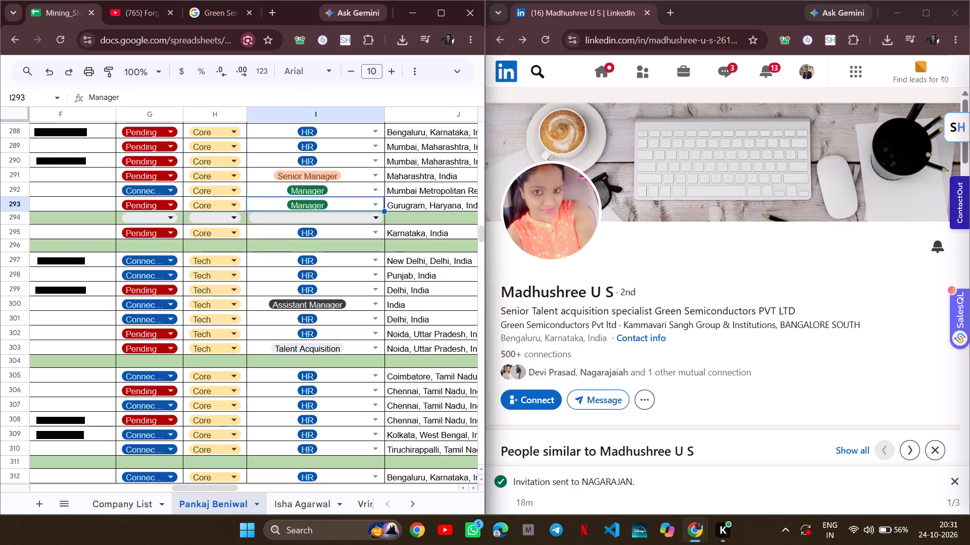
pyautogui.click(382, 221)
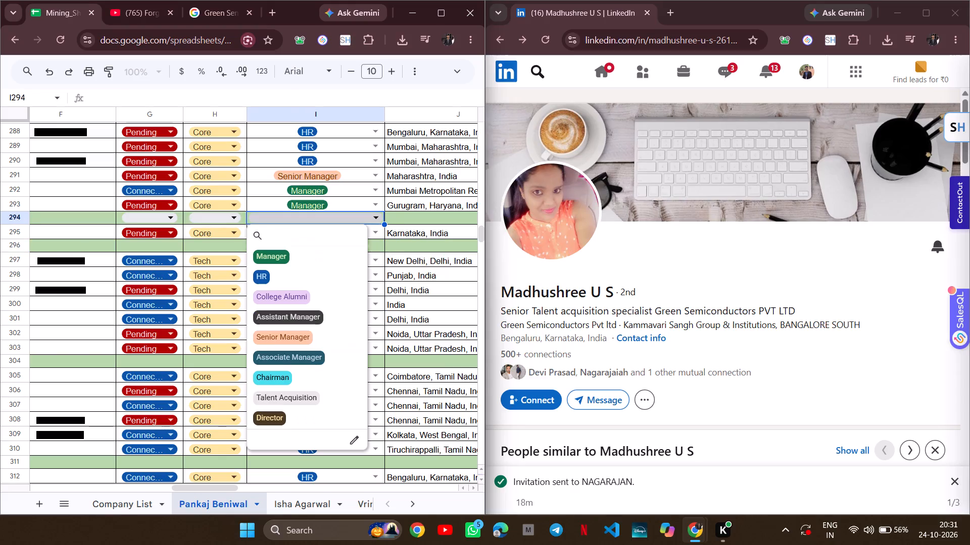
pyautogui.click(400, 224)
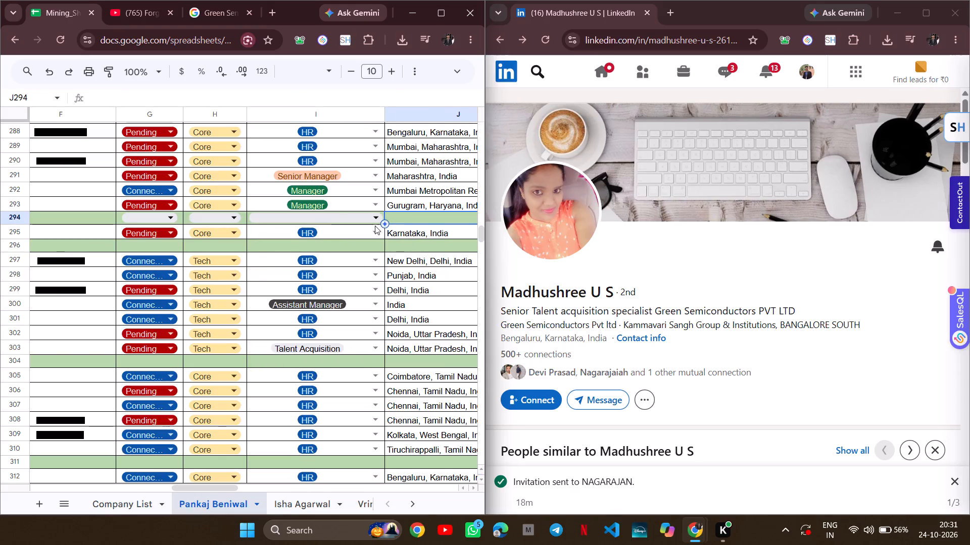
pyautogui.click(376, 224)
pyautogui.hotkey('ctrl', 'v')
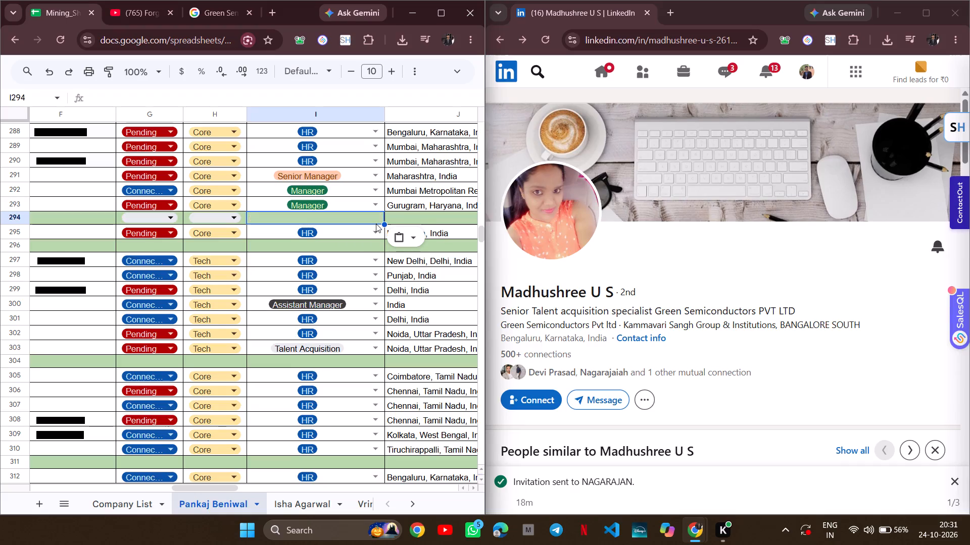
pyautogui.click(243, 214)
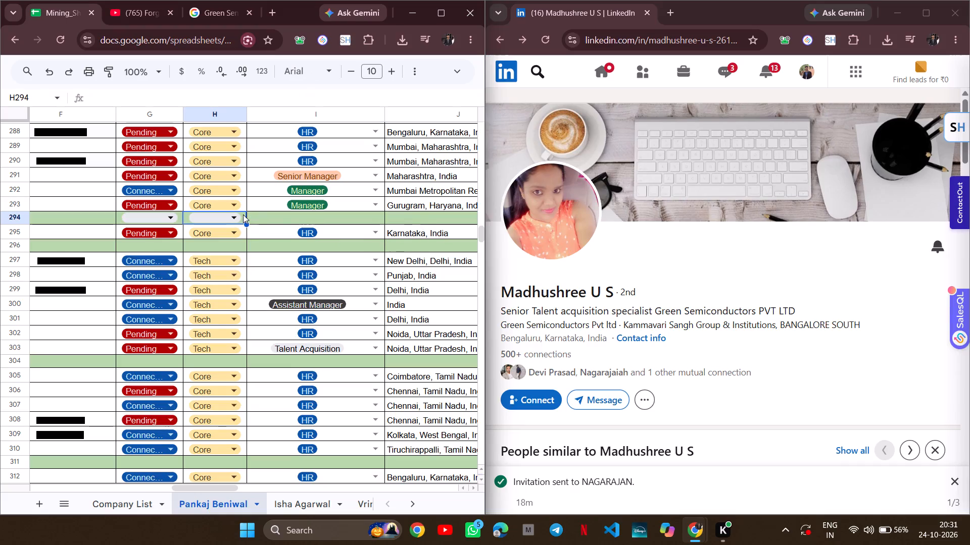
pyautogui.hotkey('ctrl', 'v')
pyautogui.click(177, 217)
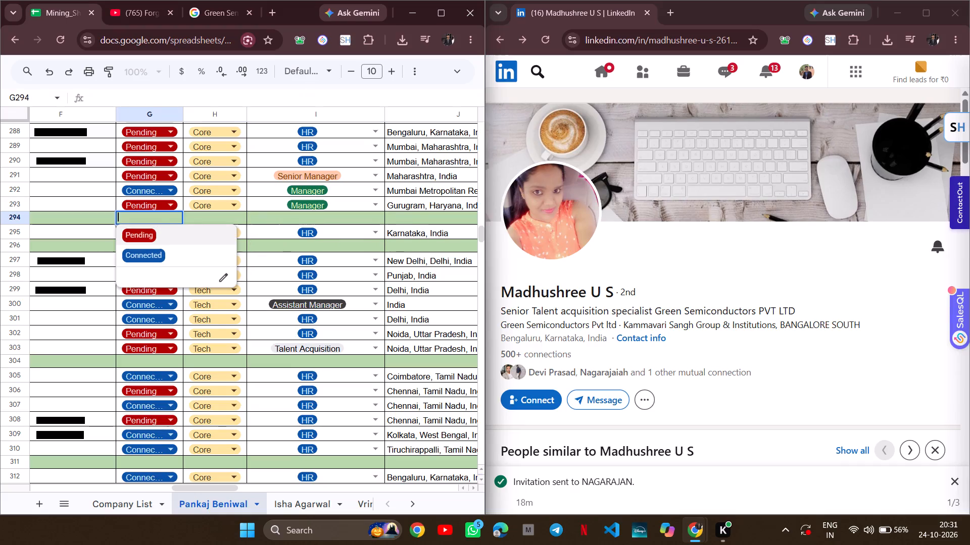
pyautogui.click(186, 217)
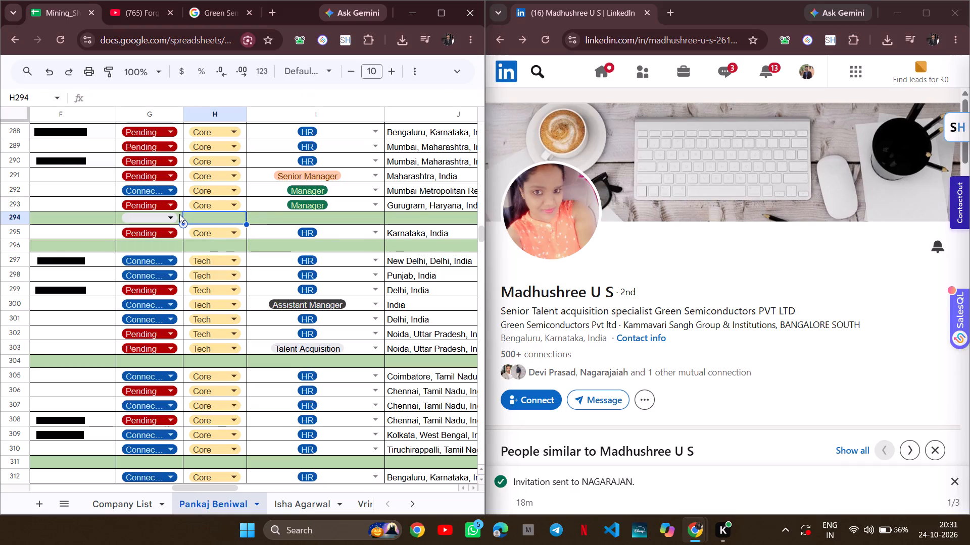
pyautogui.click(179, 214)
pyautogui.hotkey('ctrl', 'v')
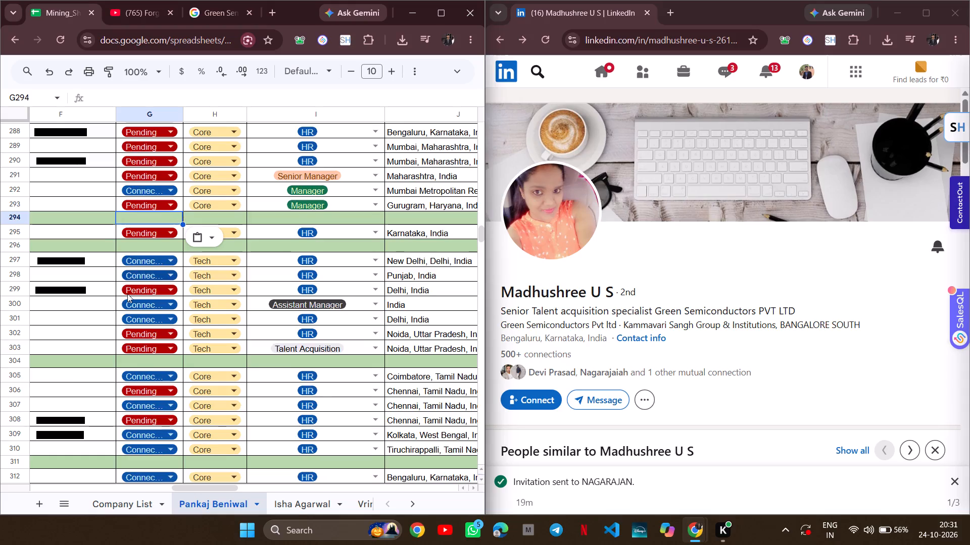
# Copy the plain green cell F354 and paste it over the empty dropdowns in G354, H354 and I354.
pyautogui.scroll(-11, 127, 294)
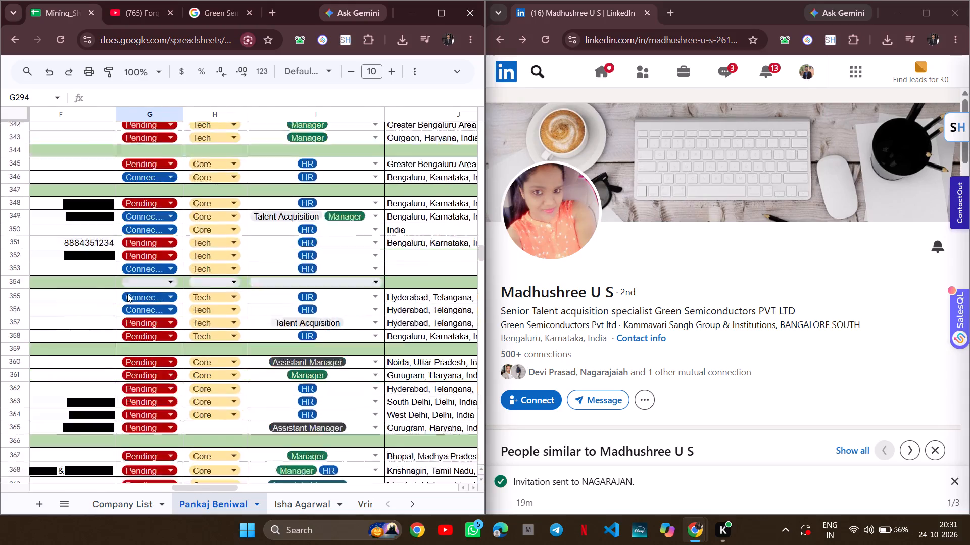
pyautogui.scroll(-1, 127, 294)
pyautogui.scroll(1, 190, 151)
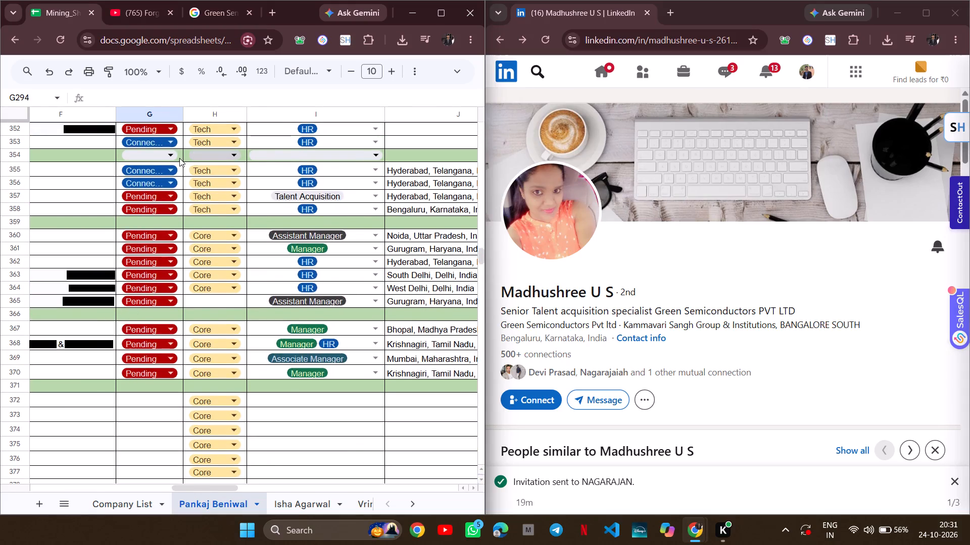
pyautogui.click(179, 158)
pyautogui.hotkey('ctrl', 'c')
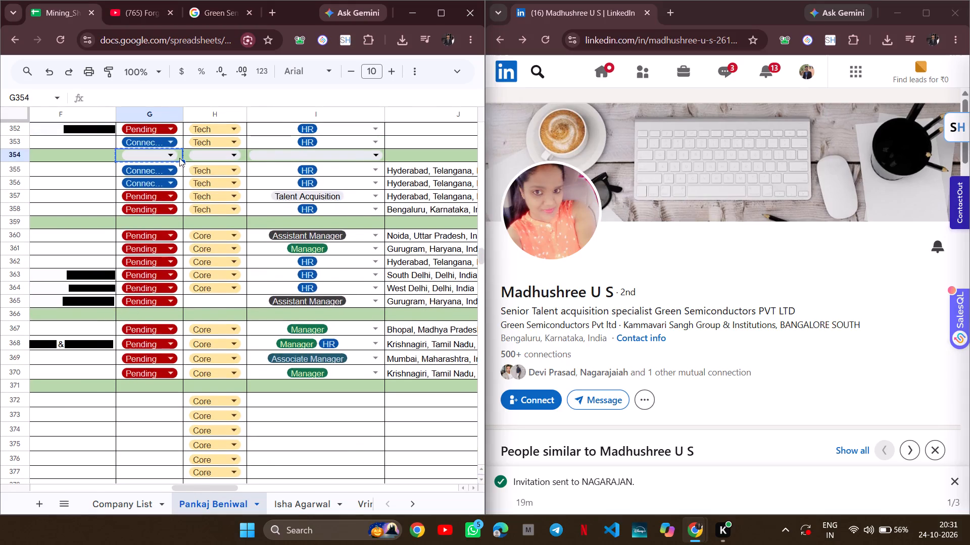
pyautogui.click(91, 155)
pyautogui.hotkey('ctrl', 'c')
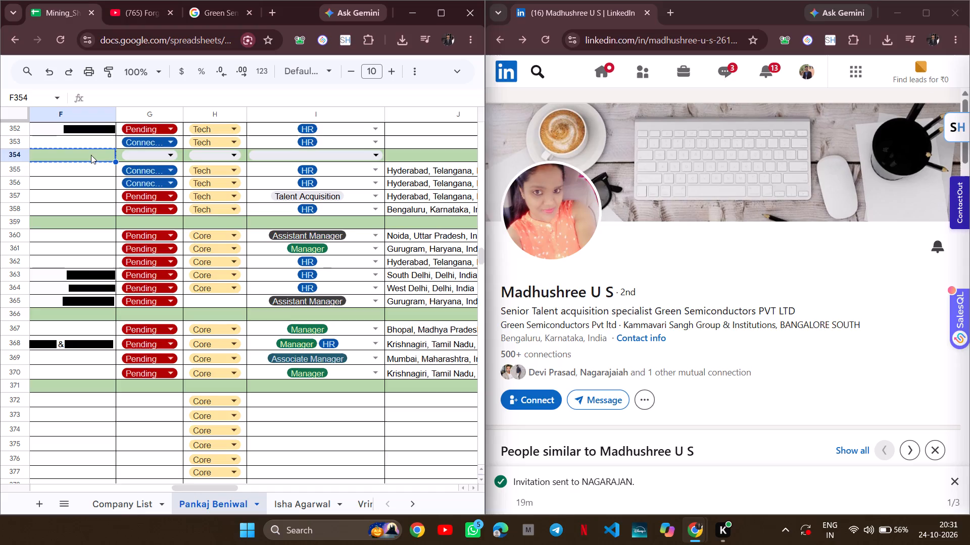
pyautogui.click(178, 160)
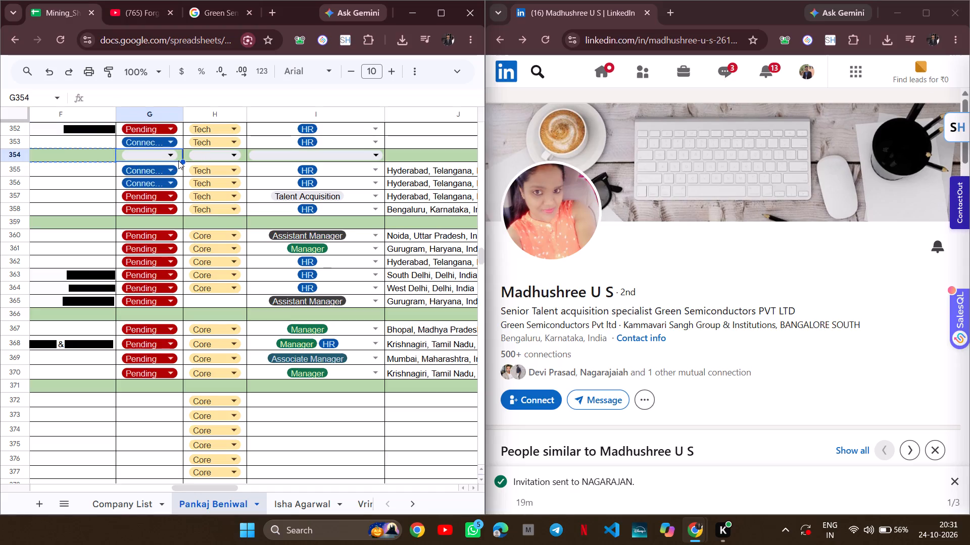
pyautogui.hotkey('ctrl', 'v')
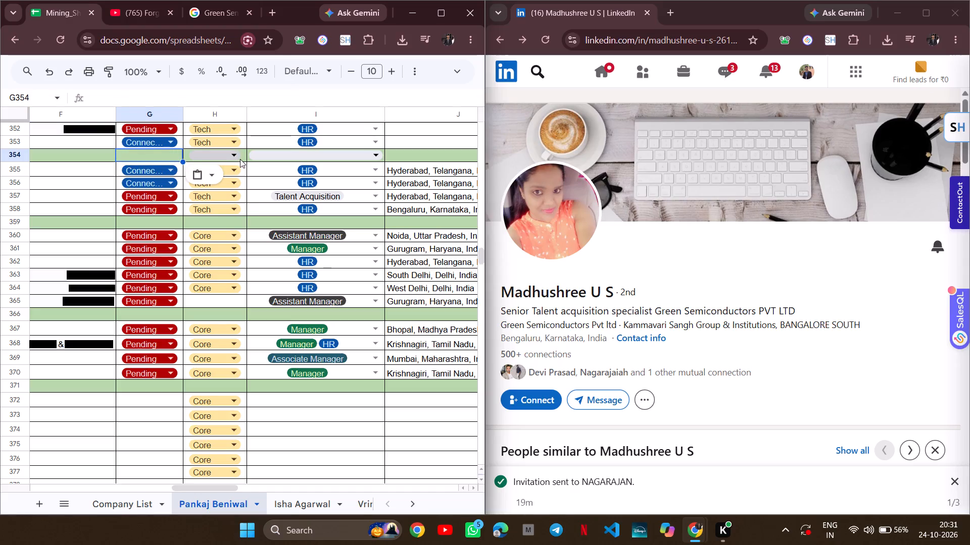
pyautogui.click(244, 159)
pyautogui.hotkey('ctrl', 'v')
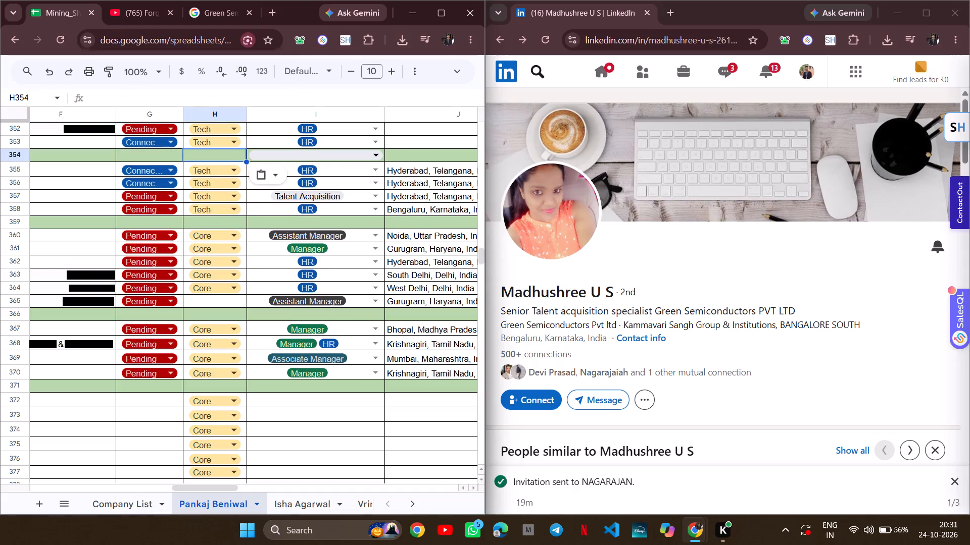
pyautogui.click(383, 160)
pyautogui.hotkey('ctrl', 'v')
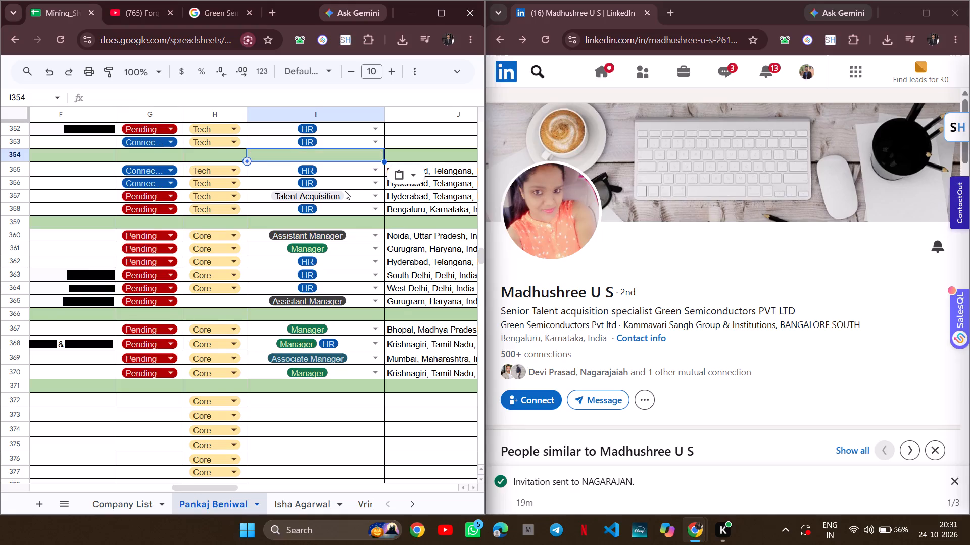
# Paste the copied plain green cell over the empty dropdowns in H281 and G281 of the separator row.
pyautogui.scroll(-2, 345, 191)
pyautogui.scroll(9, 345, 191)
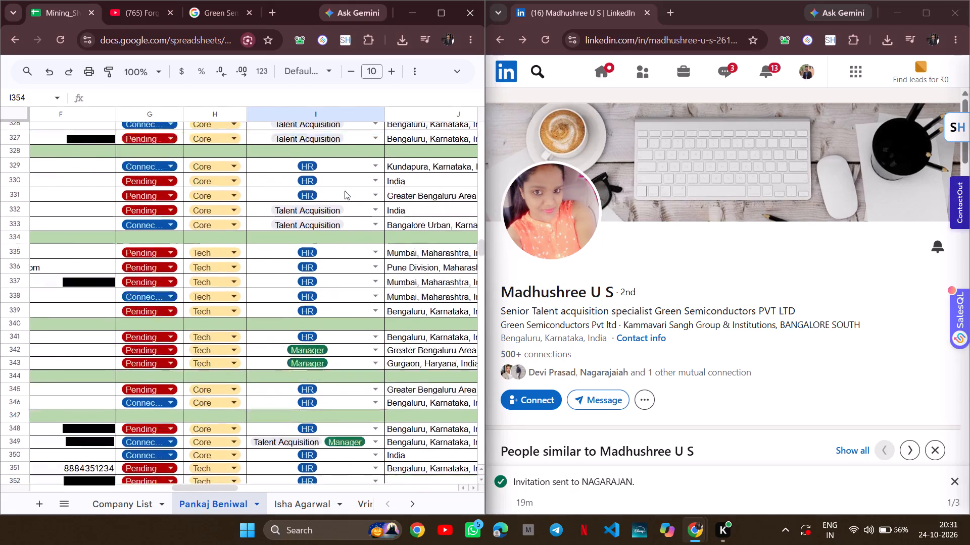
pyautogui.scroll(13, 345, 191)
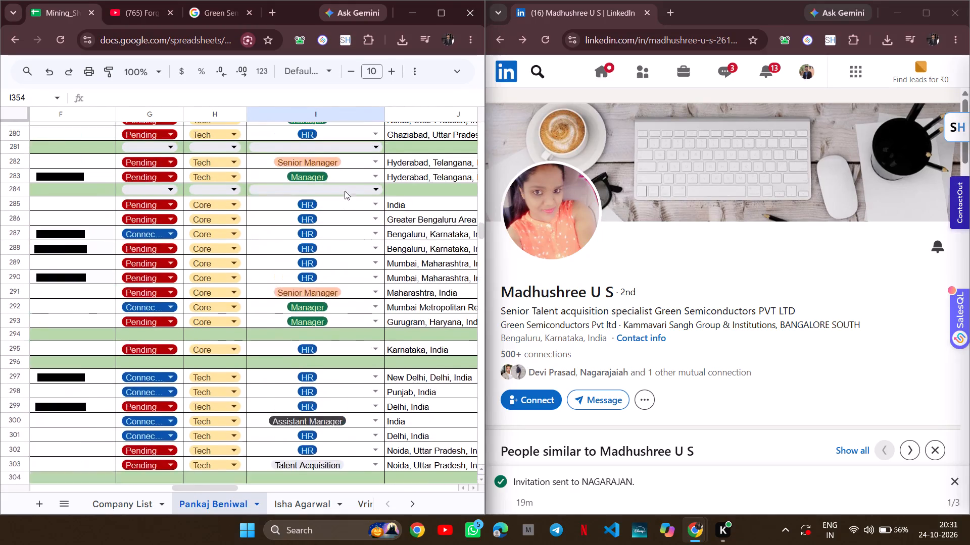
pyautogui.scroll(1, 345, 191)
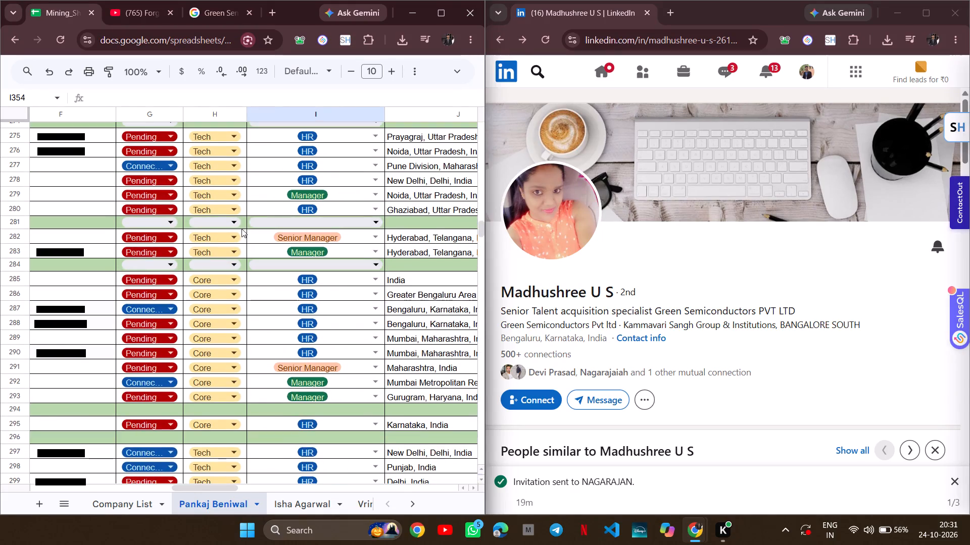
pyautogui.click(245, 224)
pyautogui.hotkey('ctrl', 'v')
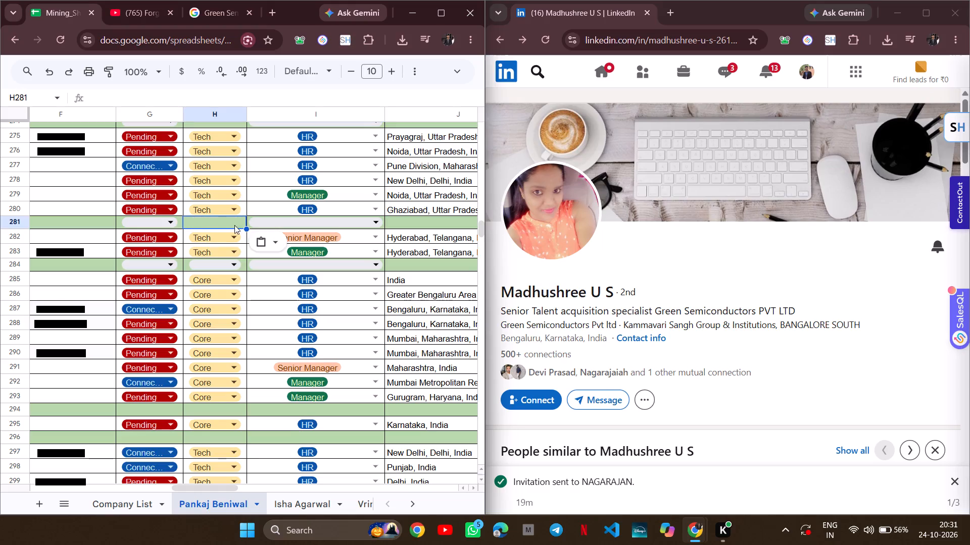
pyautogui.click(178, 224)
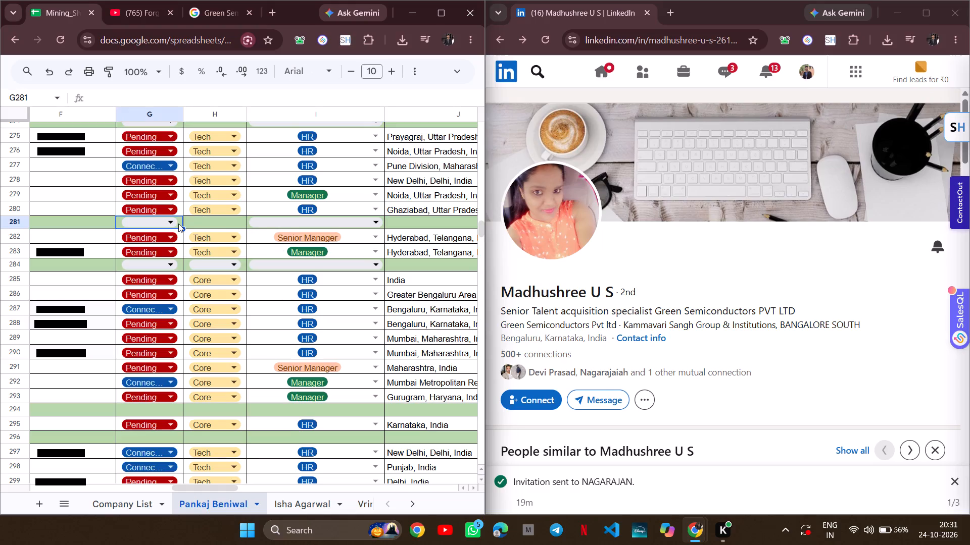
pyautogui.hotkey('ctrl', 'v')
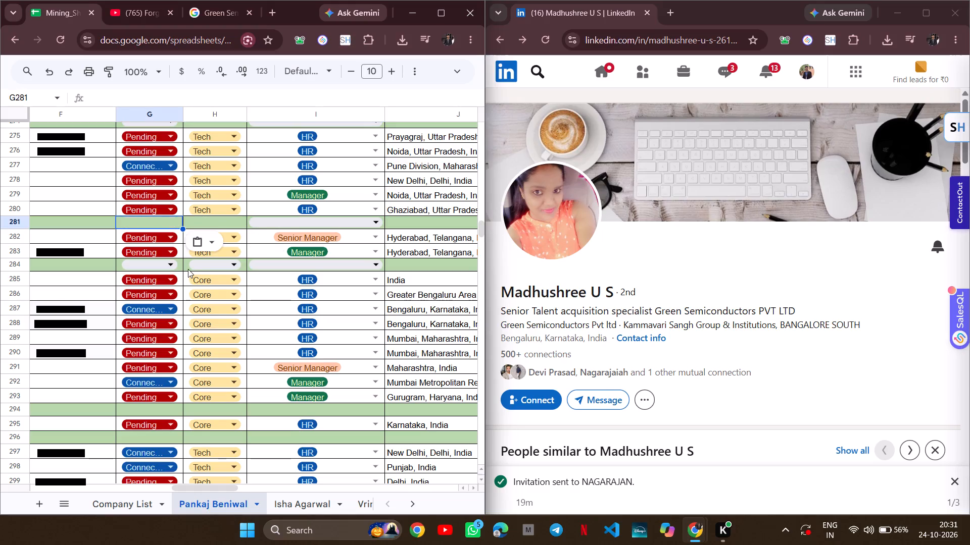
# Replace the empty dropdowns in H284, G284 and I284 of the green separator row with the copied plain green cell.
pyautogui.click(188, 269)
pyautogui.hotkey('ctrl', 'v')
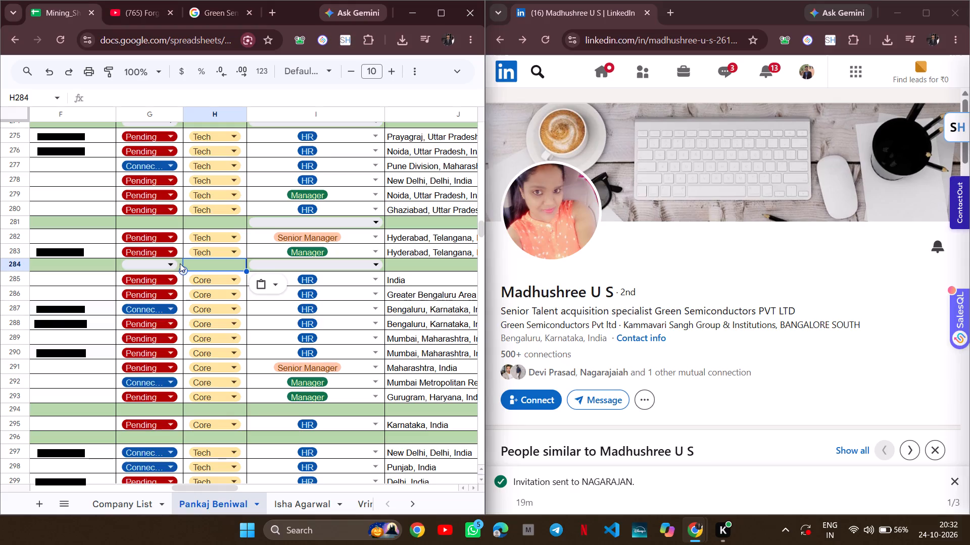
pyautogui.click(180, 263)
pyautogui.hotkey('ctrl', 'v')
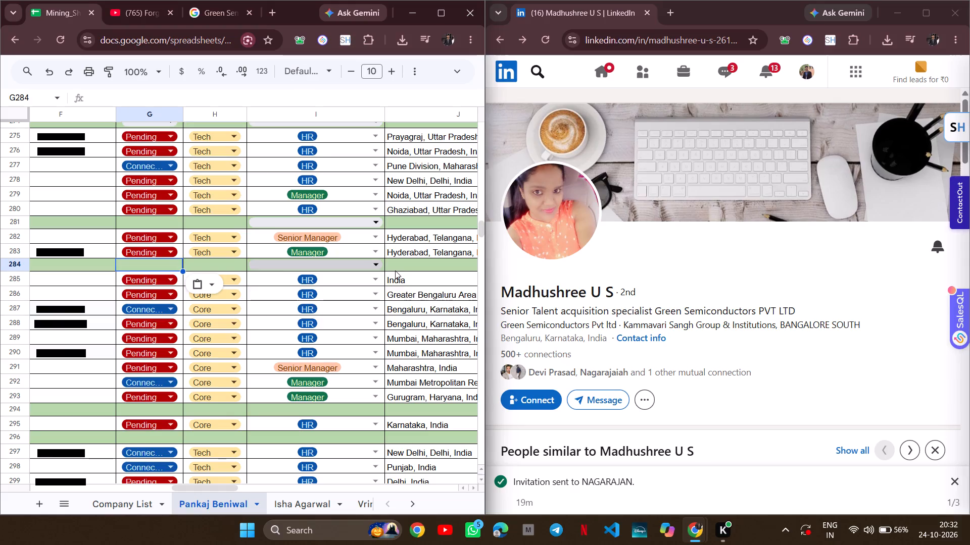
pyautogui.click(383, 270)
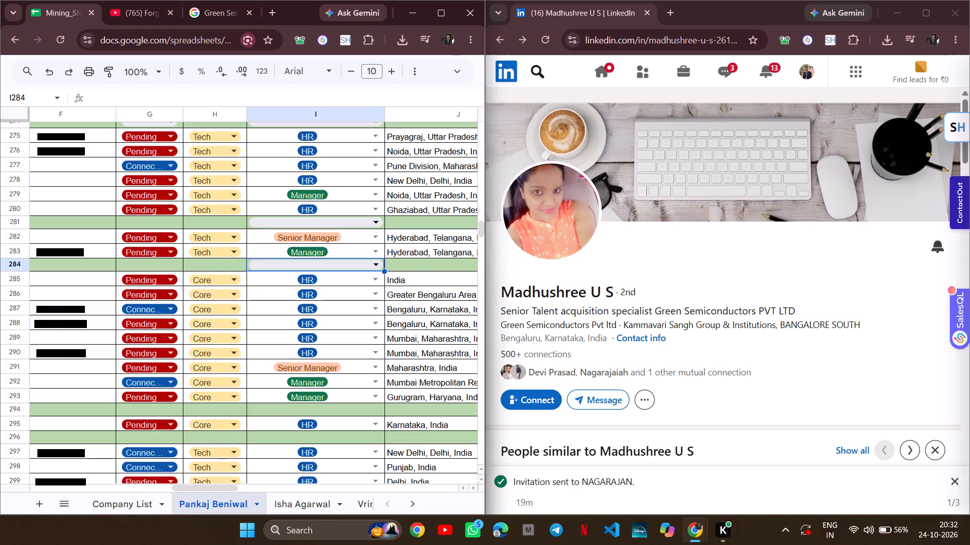
pyautogui.hotkey('ctrl', 'v')
# Paste the copied plain green cell over the empty dropdown in I281 of the separator row.
pyautogui.click(383, 226)
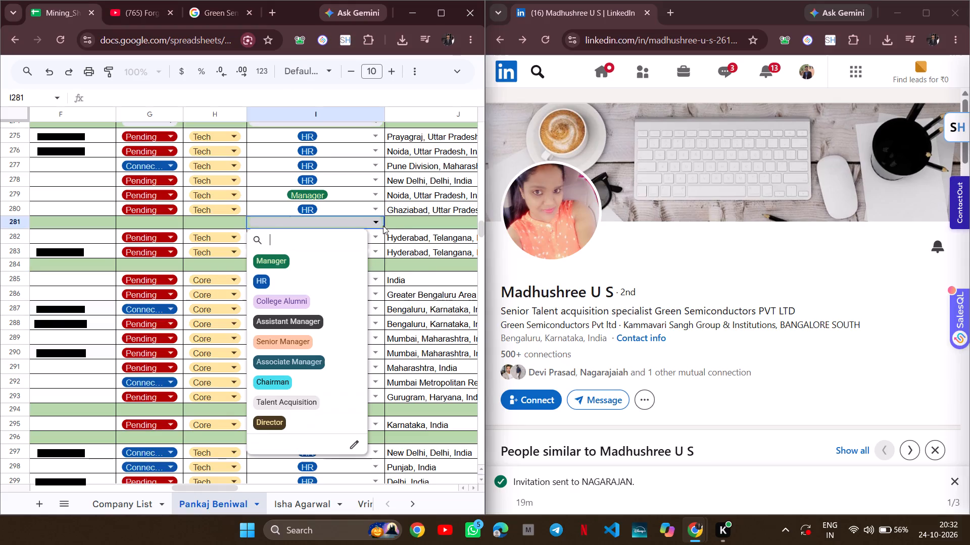
pyautogui.click(394, 227)
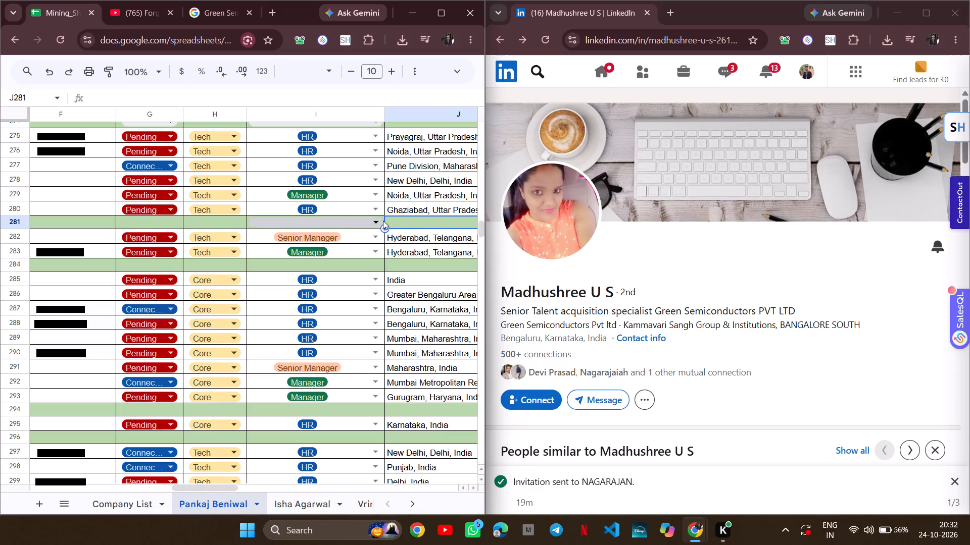
pyautogui.click(383, 220)
pyautogui.hotkey('ctrl', 'v')
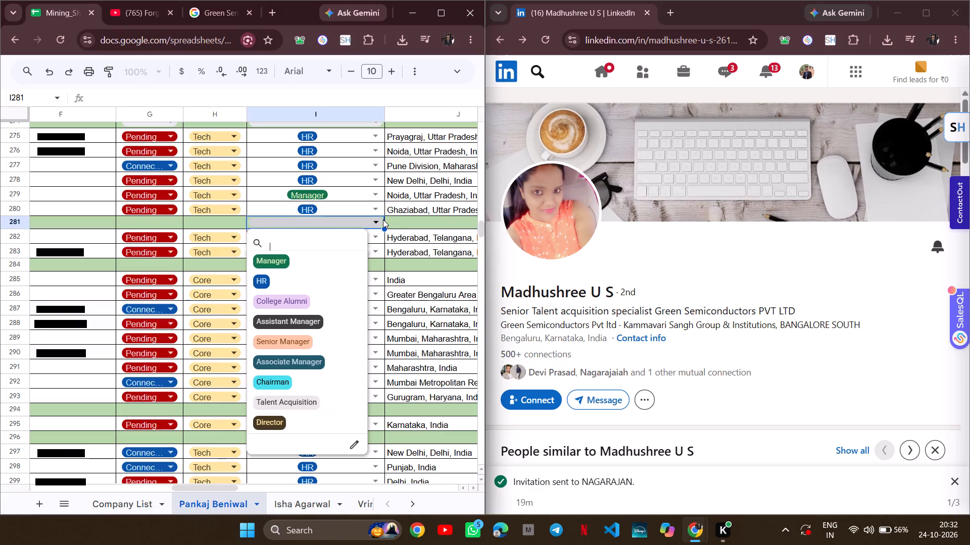
pyautogui.click(401, 220)
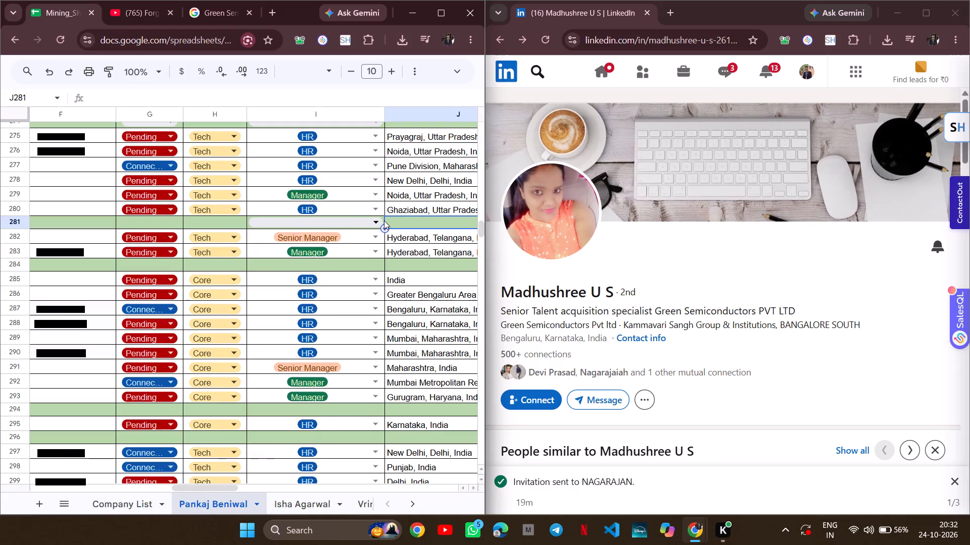
pyautogui.click(248, 227)
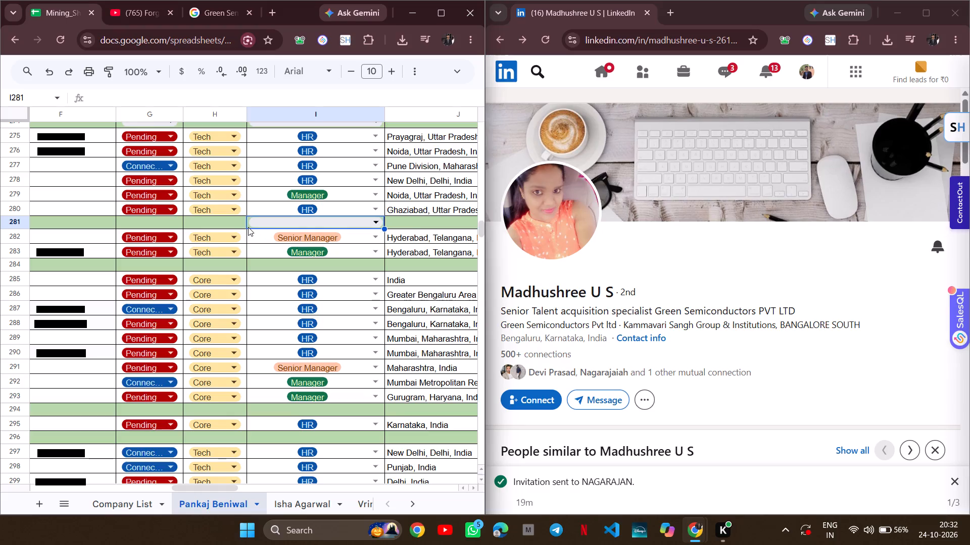
pyautogui.hotkey('ctrl', 'v')
# Replace the empty dropdowns in I274 and G274 of the green separator row with the copied plain green cell.
pyautogui.scroll(-2, 356, 249)
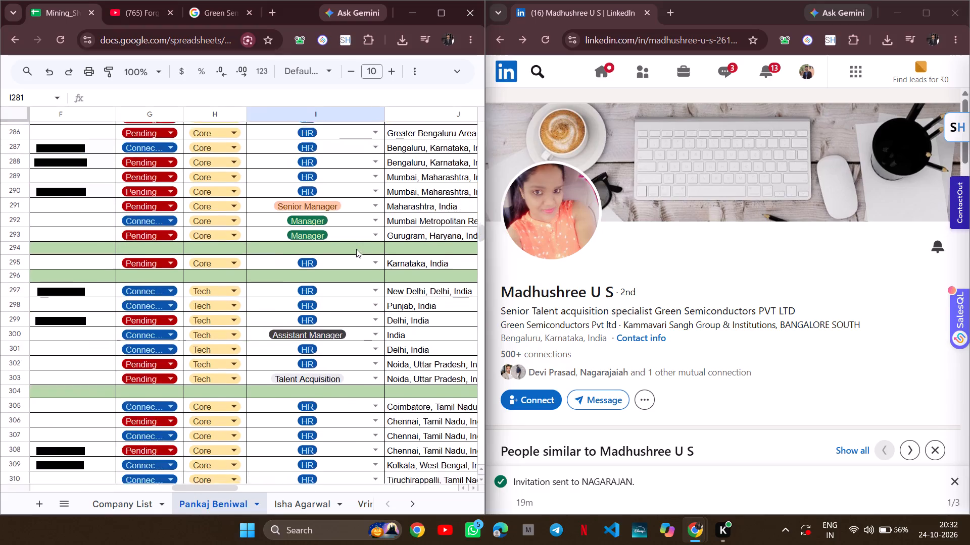
pyautogui.scroll(-1, 356, 249)
pyautogui.scroll(7, 356, 249)
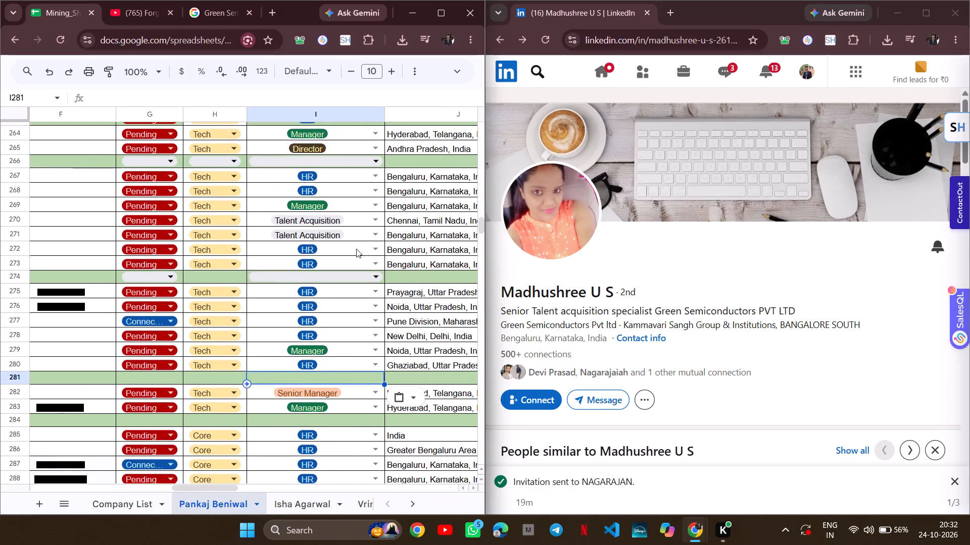
pyautogui.click(382, 282)
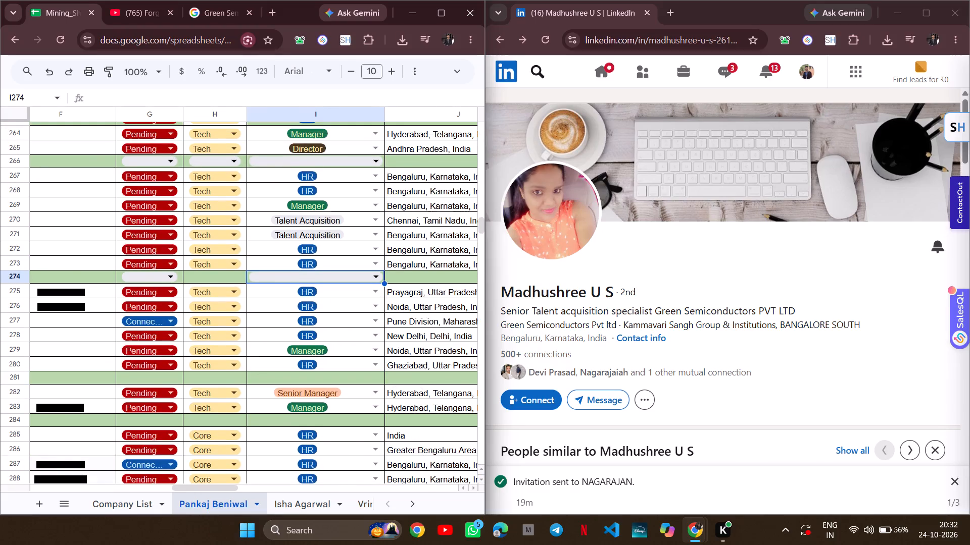
pyautogui.hotkey('ctrl', 'v')
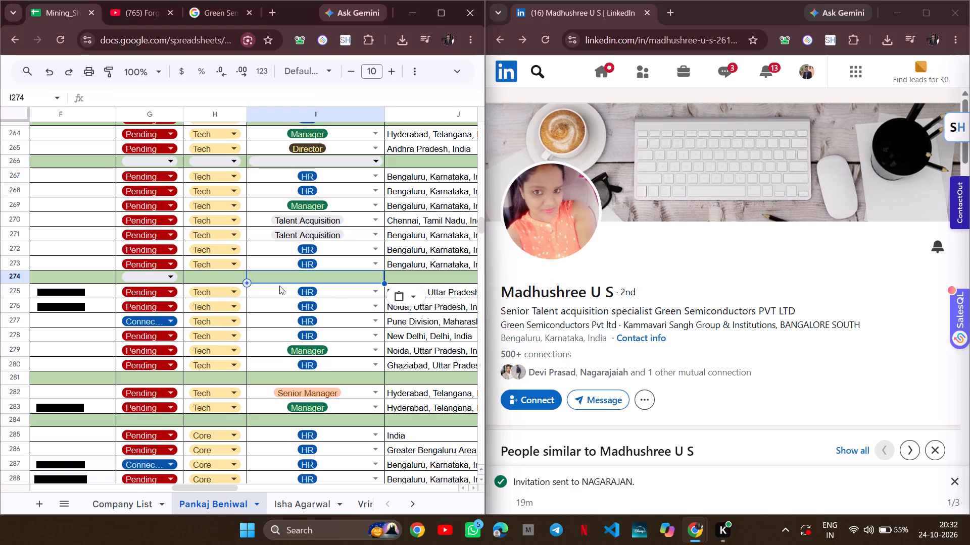
pyautogui.click(181, 282)
pyautogui.hotkey('ctrl', 'v')
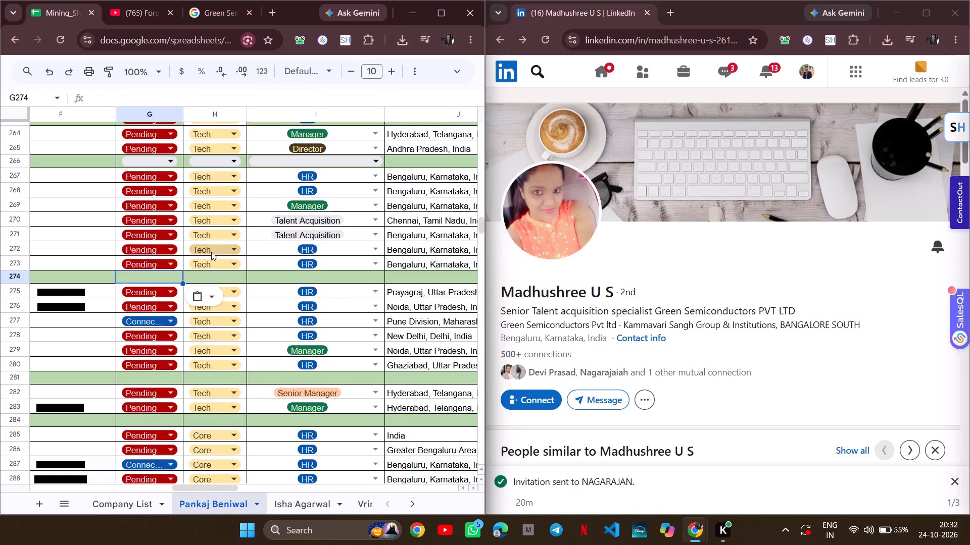
# Paste the copied plain green cell over the empty dropdowns in G266, H266 and I266 of the separator row.
pyautogui.scroll(1, 211, 252)
pyautogui.click(180, 214)
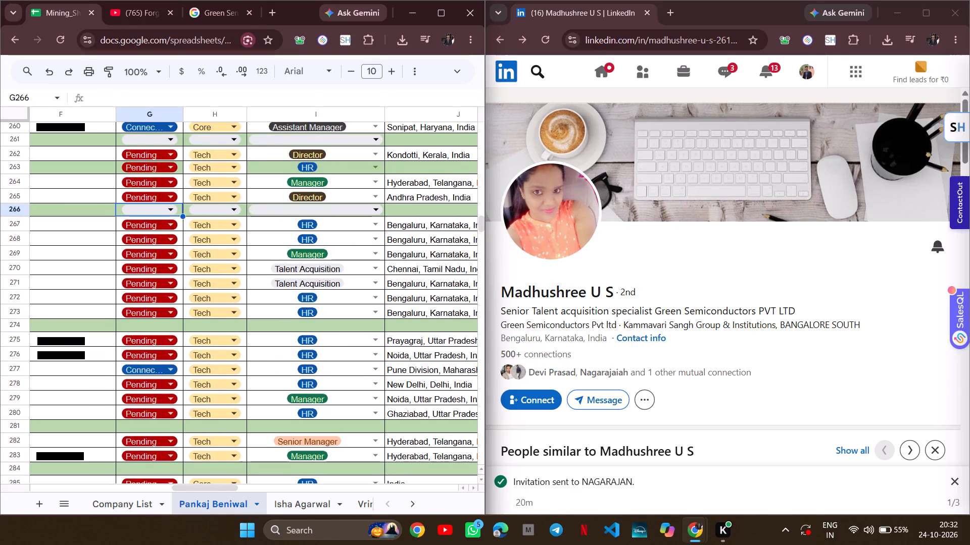
pyautogui.hotkey('ctrl', 'v')
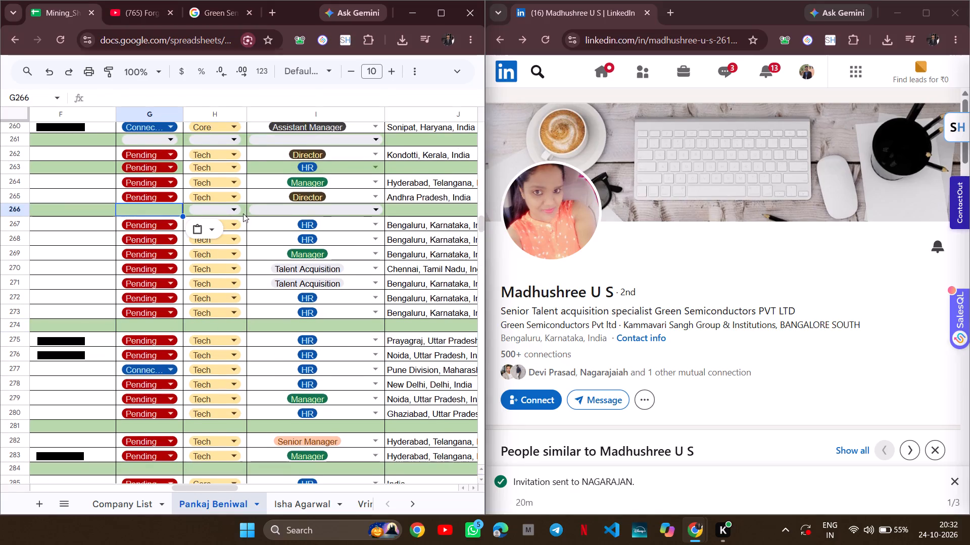
pyautogui.click(243, 213)
pyautogui.hotkey('ctrl', 'v')
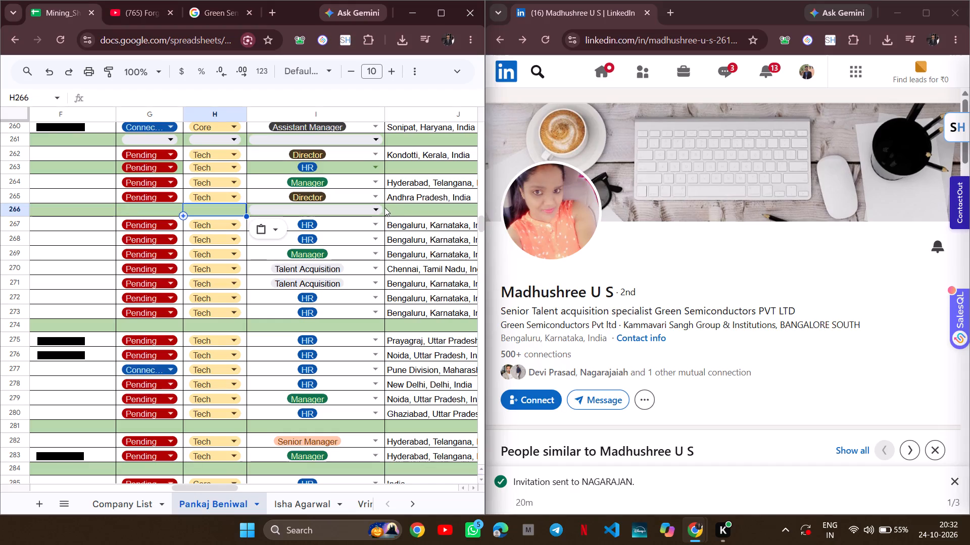
pyautogui.click(383, 205)
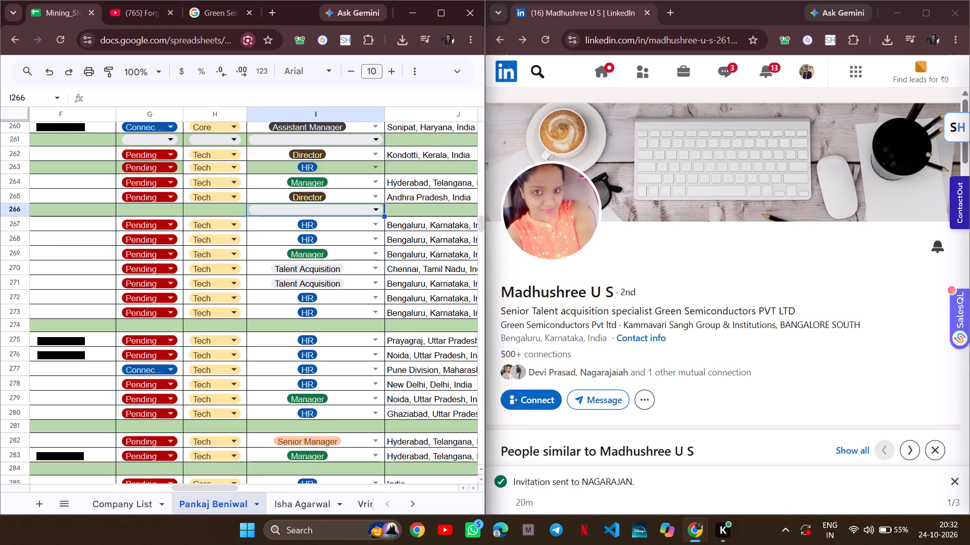
pyautogui.hotkey('ctrl', 'v')
# Replace the empty dropdowns in I261, H261 and G261 of the green separator row with the copied plain green cell.
pyautogui.scroll(1, 365, 213)
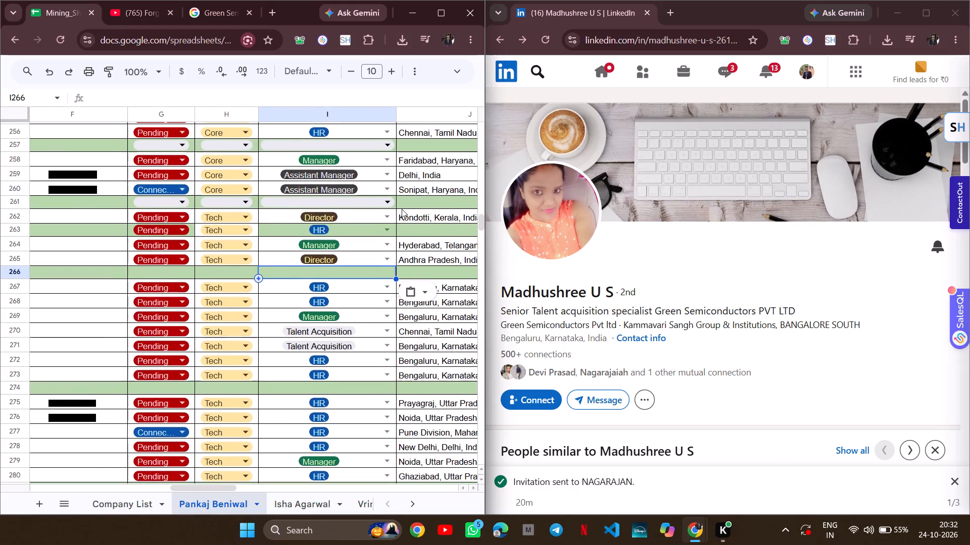
pyautogui.click(394, 207)
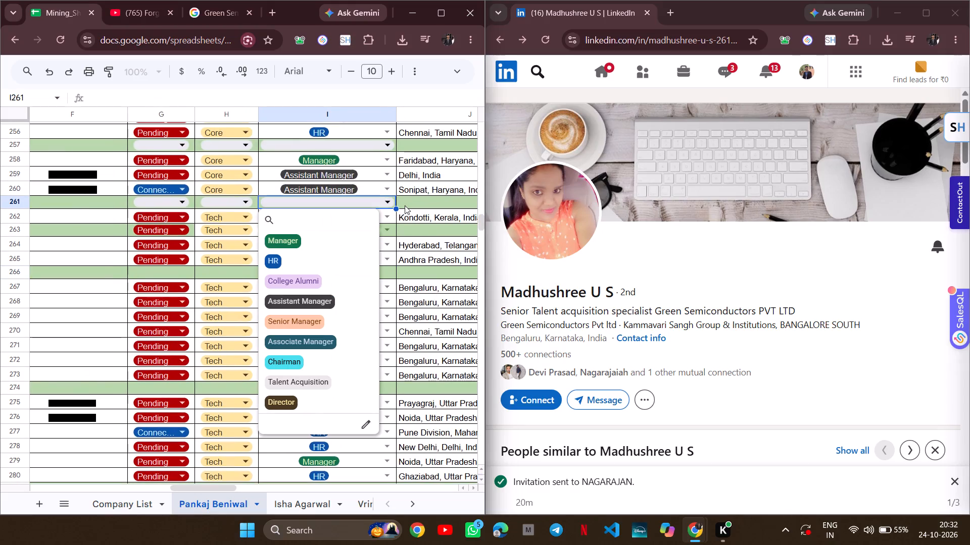
pyautogui.click(405, 205)
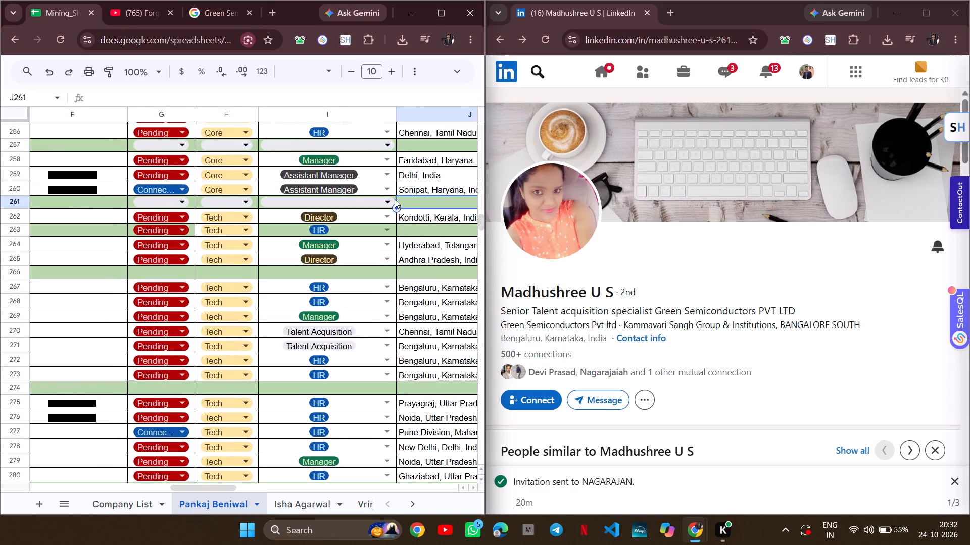
pyautogui.click(395, 199)
pyautogui.hotkey('ctrl', 'v')
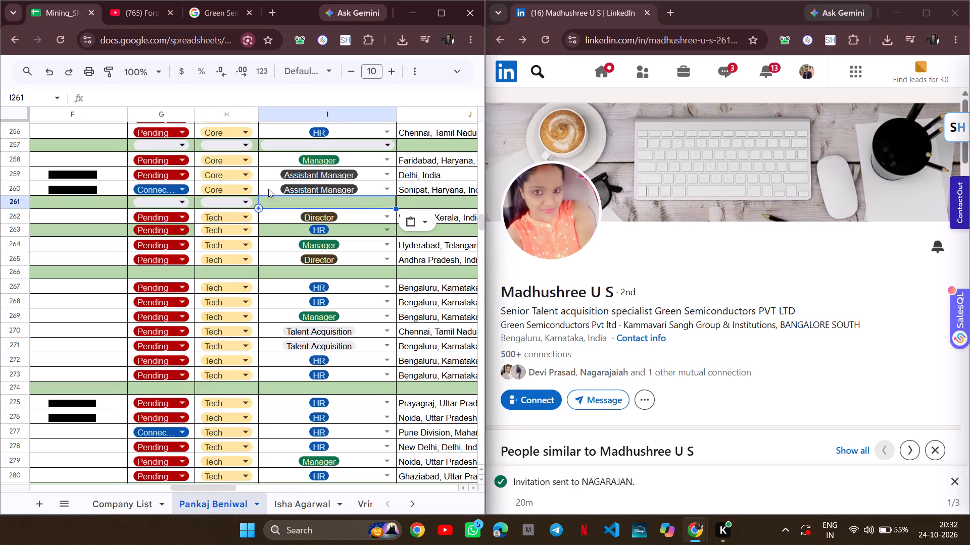
pyautogui.click(255, 198)
pyautogui.hotkey('ctrl', 'v')
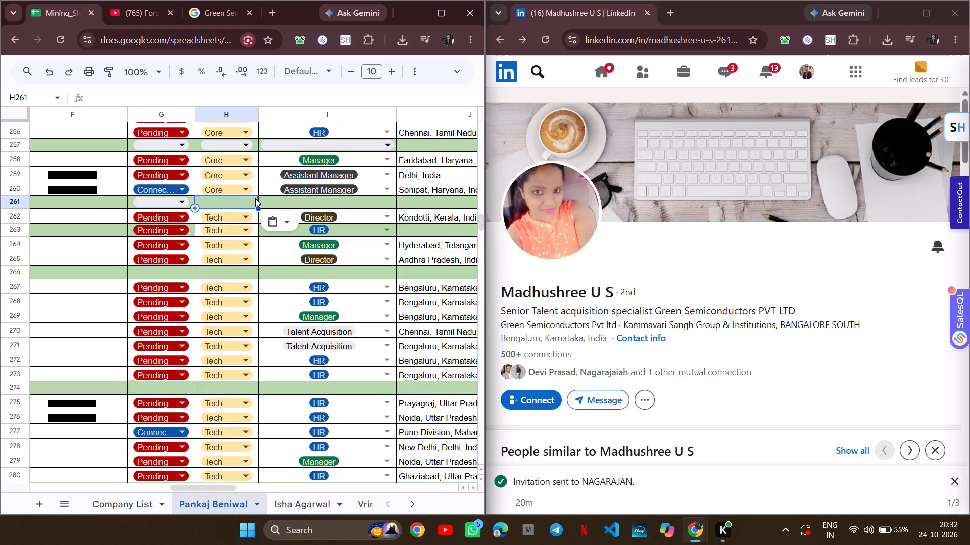
pyautogui.click(191, 199)
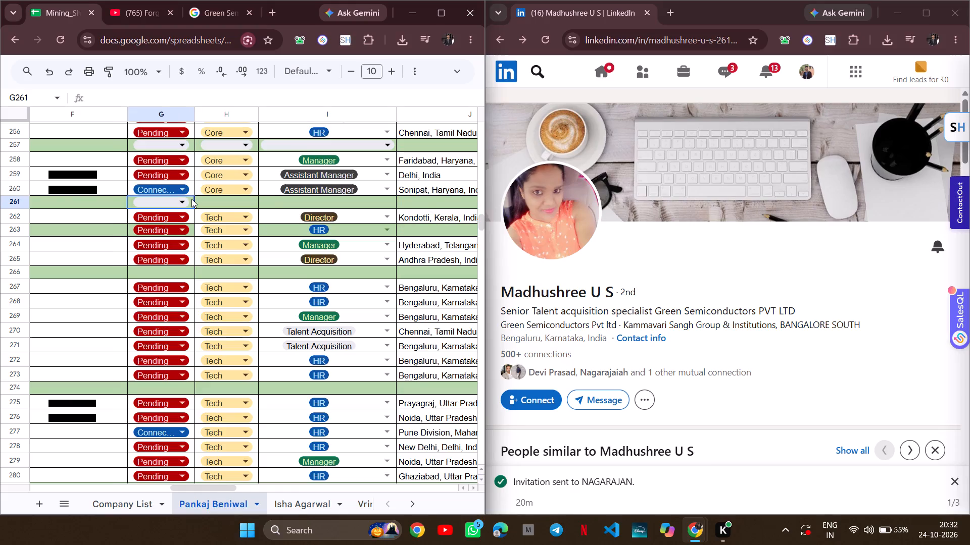
pyautogui.hotkey('ctrl', 'v')
# Paste the copied plain green cell over the empty dropdowns in G257, H257 and I257 of the separator row.
pyautogui.scroll(1, 191, 199)
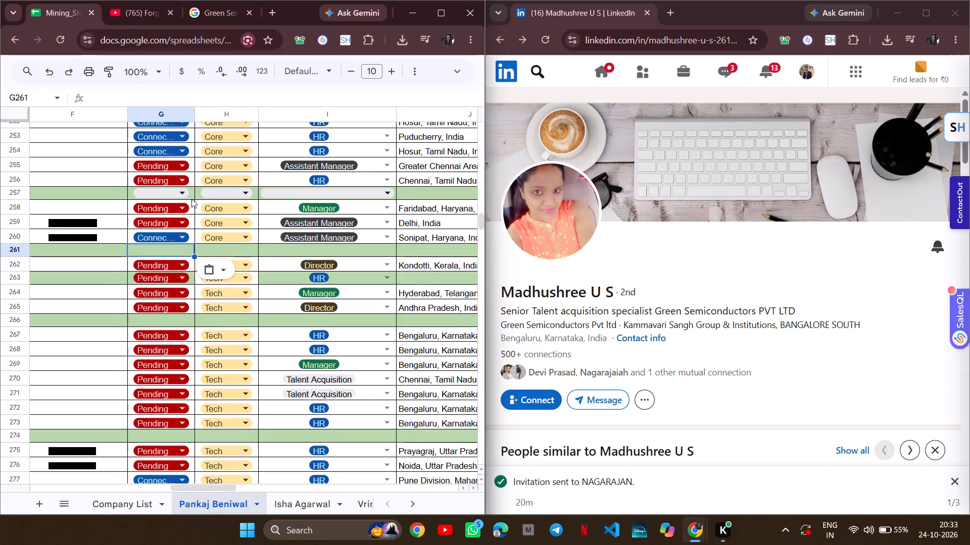
pyautogui.click(191, 195)
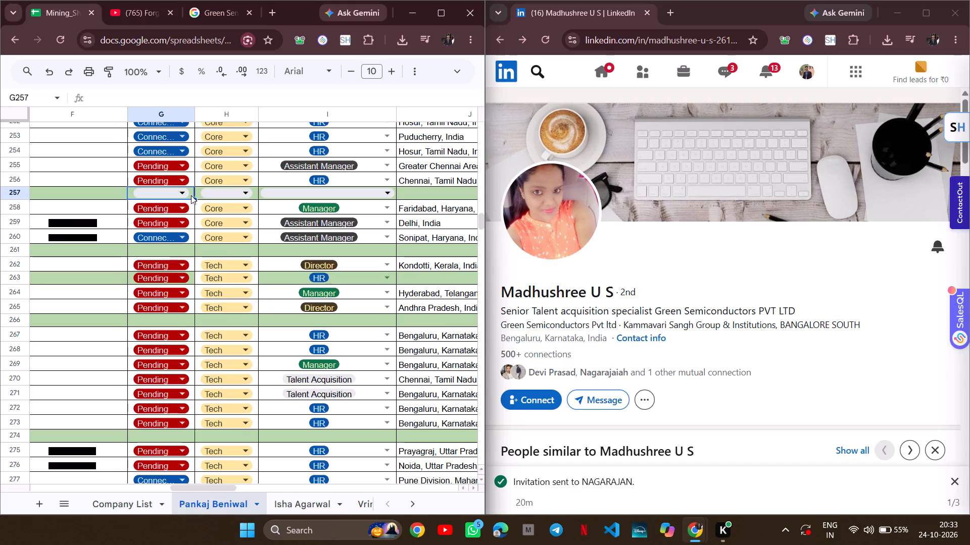
pyautogui.hotkey('ctrl', 'v')
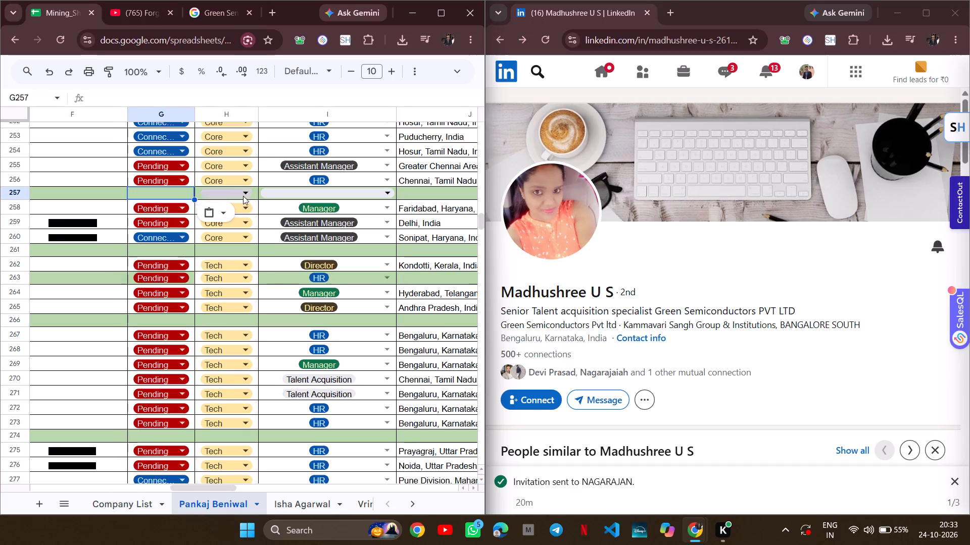
pyautogui.click(256, 196)
pyautogui.hotkey('ctrl', 'v')
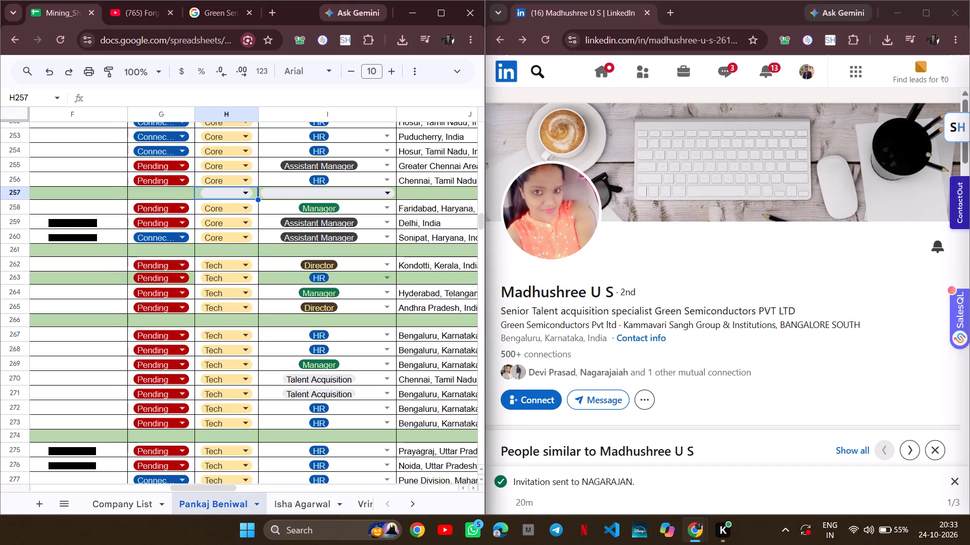
pyautogui.click(394, 198)
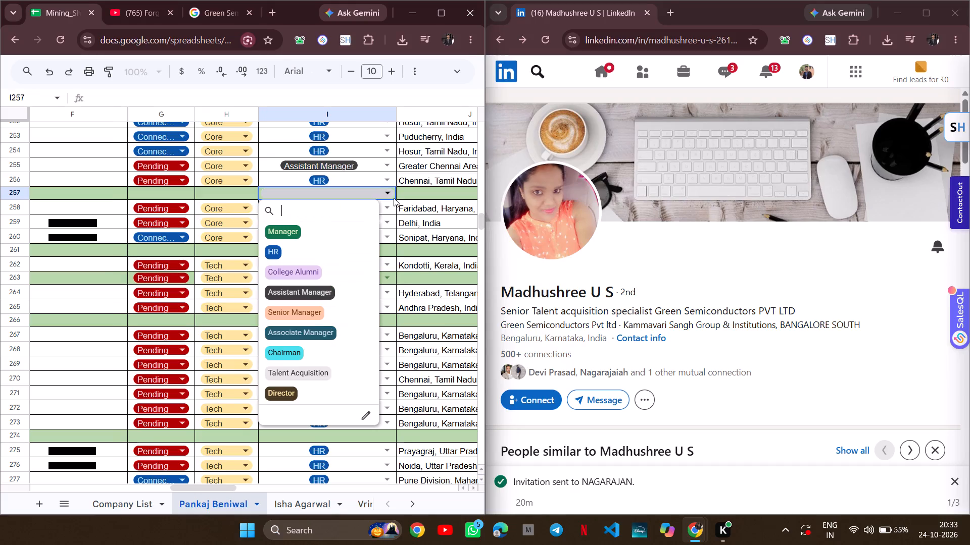
pyautogui.click(408, 195)
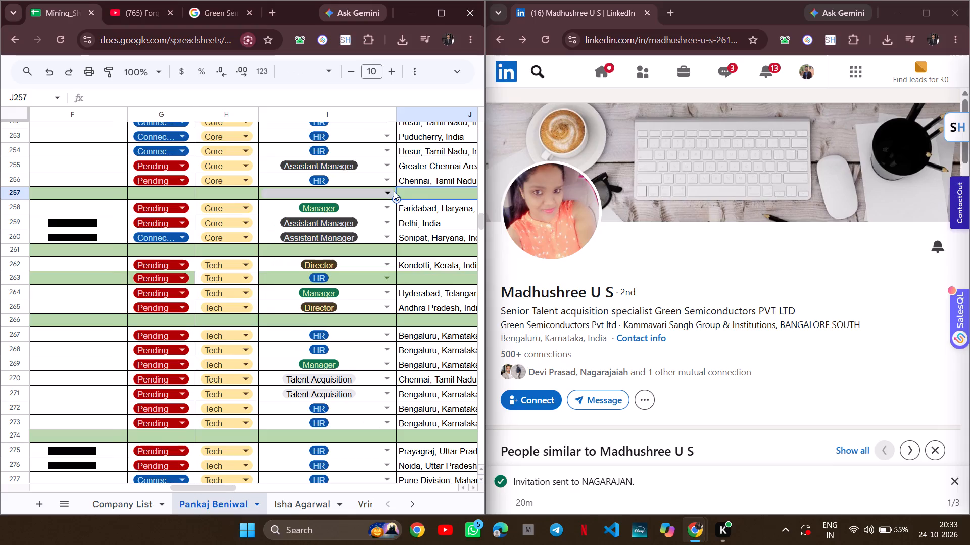
pyautogui.click(395, 190)
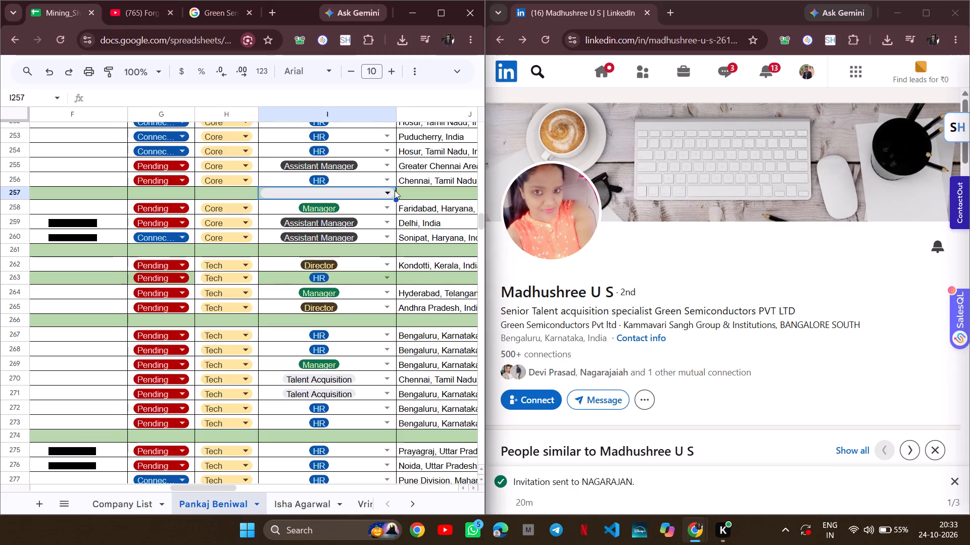
pyautogui.hotkey('ctrl', 'v')
# Replace the empty dropdowns in I245, H245 and G245 of the green separator row with the copied plain green cell.
pyautogui.scroll(3, 376, 207)
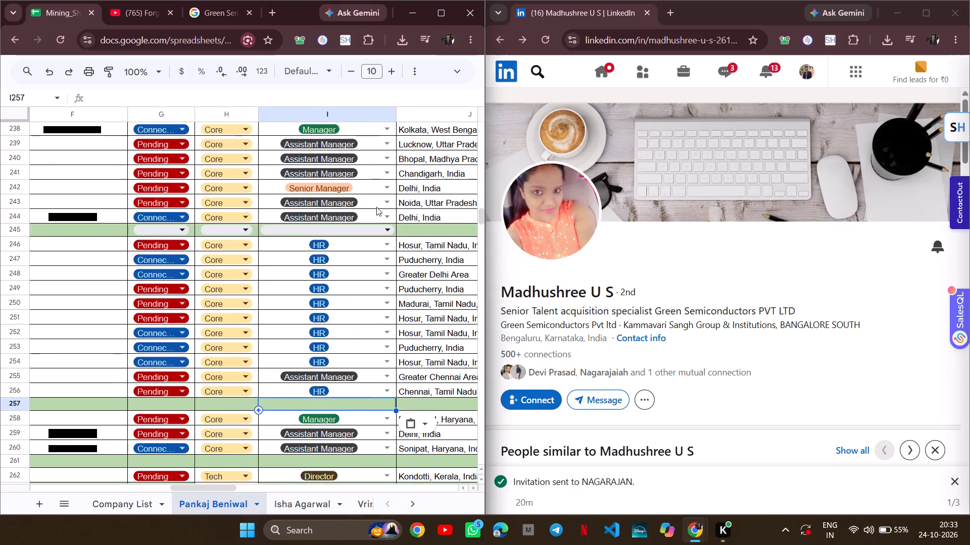
pyautogui.scroll(1, 376, 207)
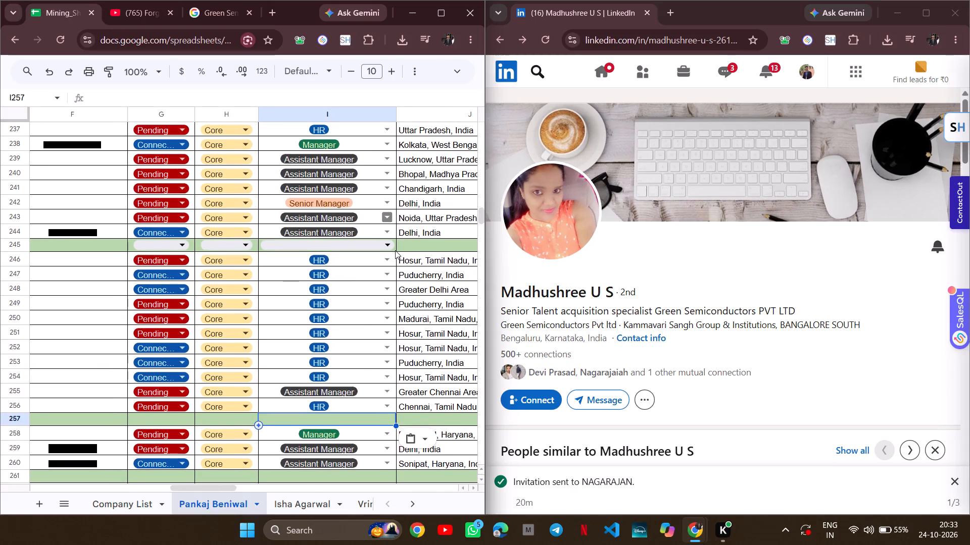
pyautogui.click(395, 250)
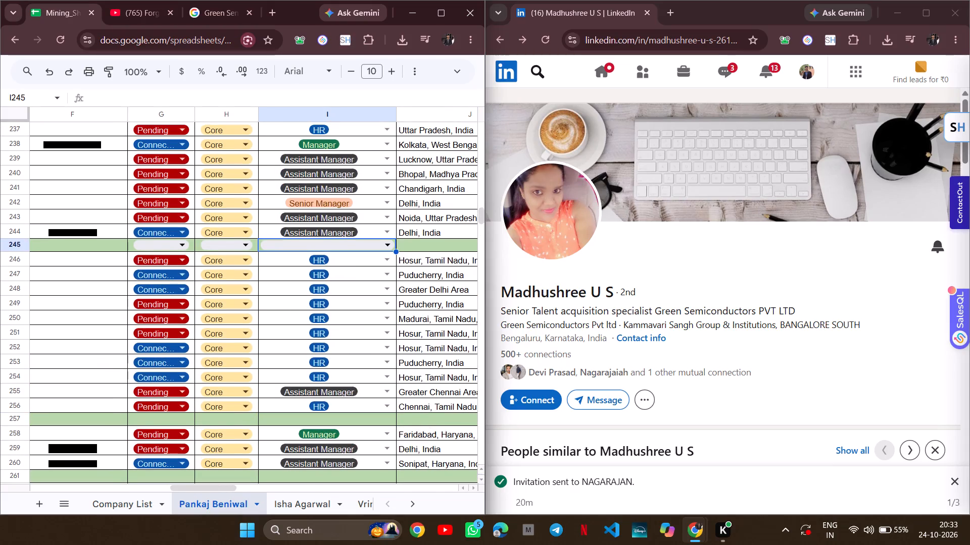
pyautogui.hotkey('ctrl', 'v')
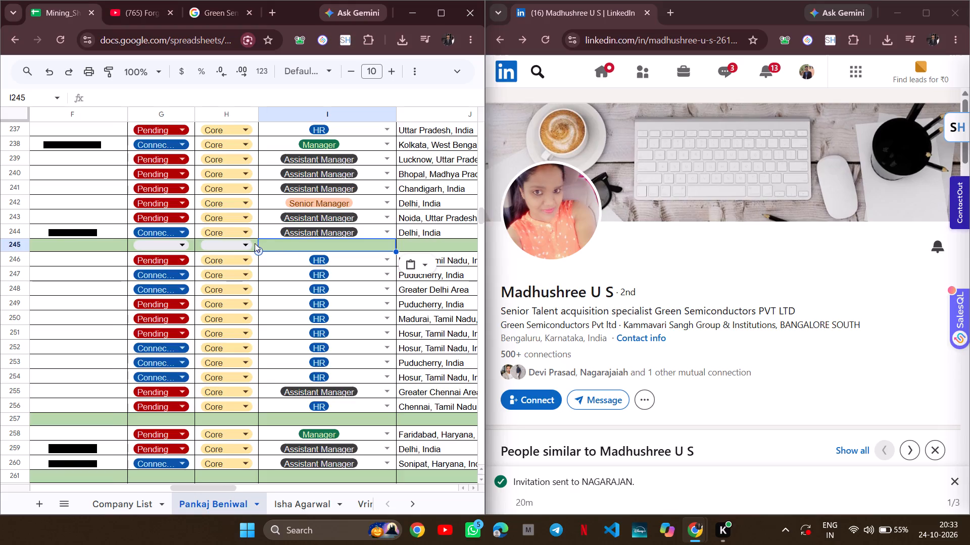
pyautogui.click(254, 243)
pyautogui.hotkey('ctrl', 'v')
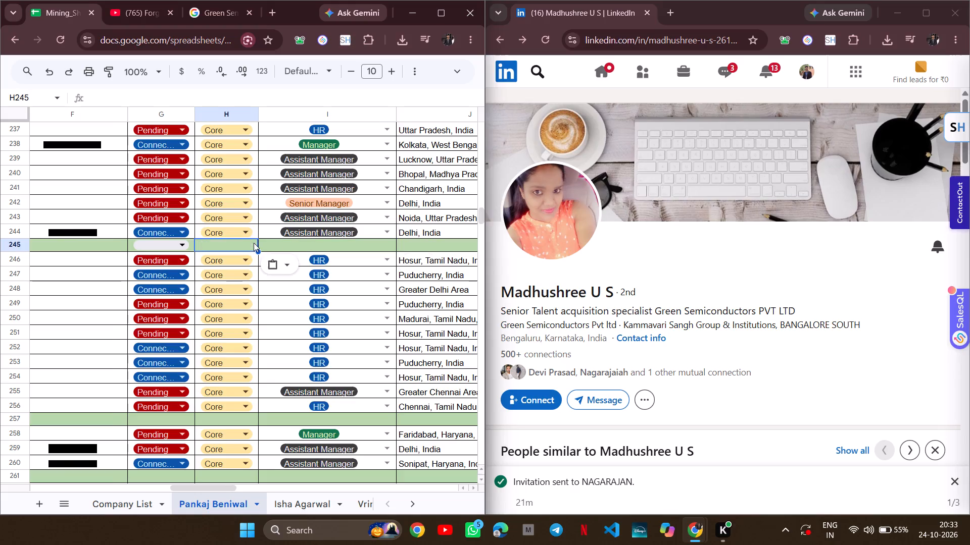
pyautogui.click(190, 244)
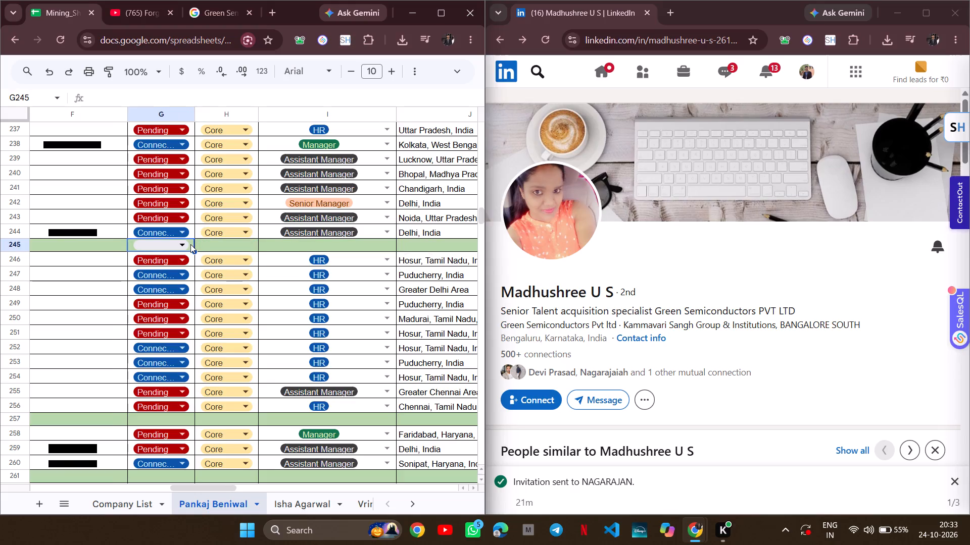
pyautogui.hotkey('ctrl', 'v')
# Copy the plain green cell F229 and paste it over the empty dropdowns in G229, H229 and I229.
pyautogui.scroll(3, 243, 275)
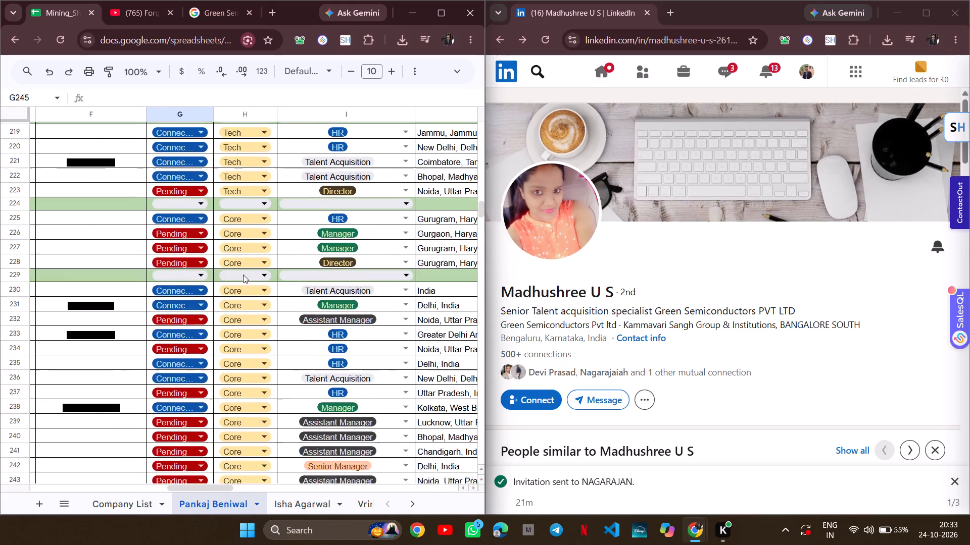
pyautogui.scroll(1, 243, 275)
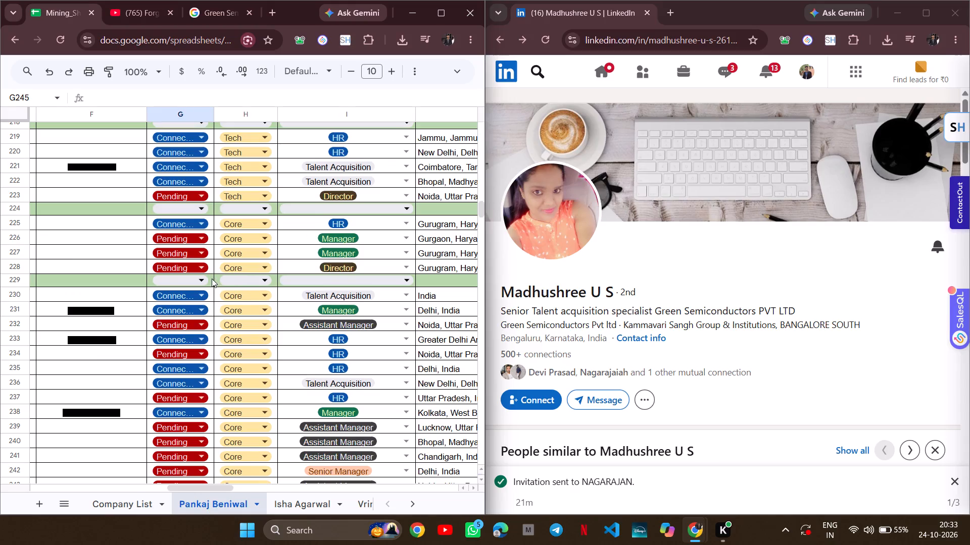
pyautogui.click(212, 279)
pyautogui.hotkey('ctrl', 'c')
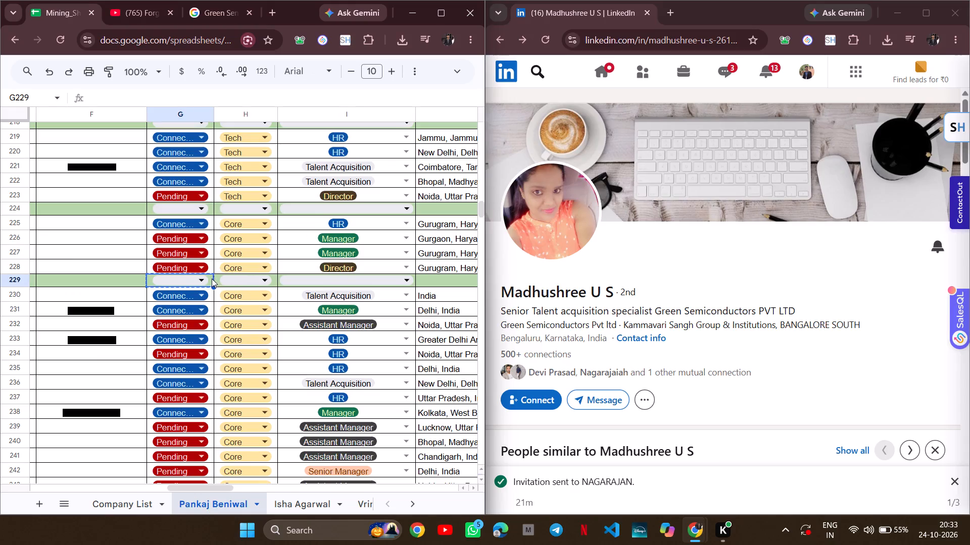
pyautogui.click(104, 280)
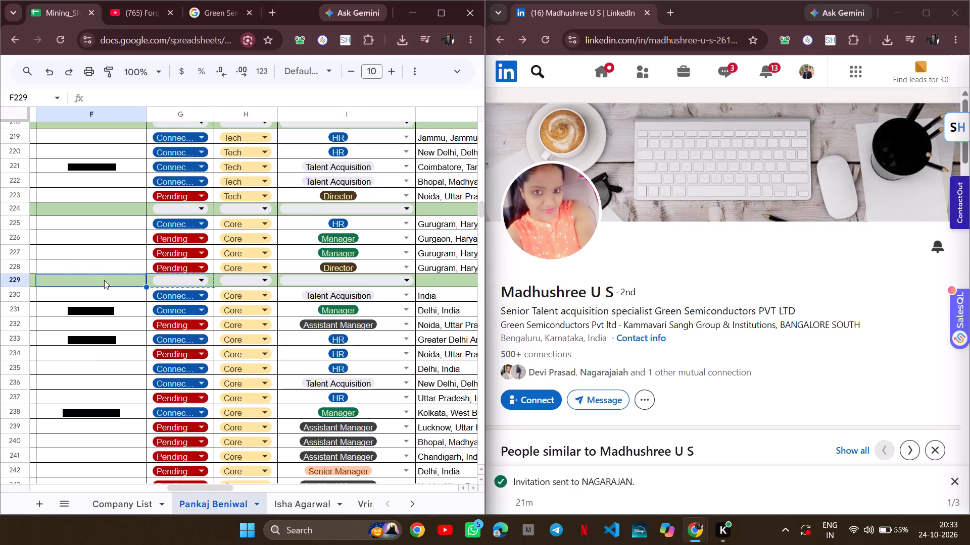
pyautogui.hotkey('ctrl', 'c')
pyautogui.click(210, 286)
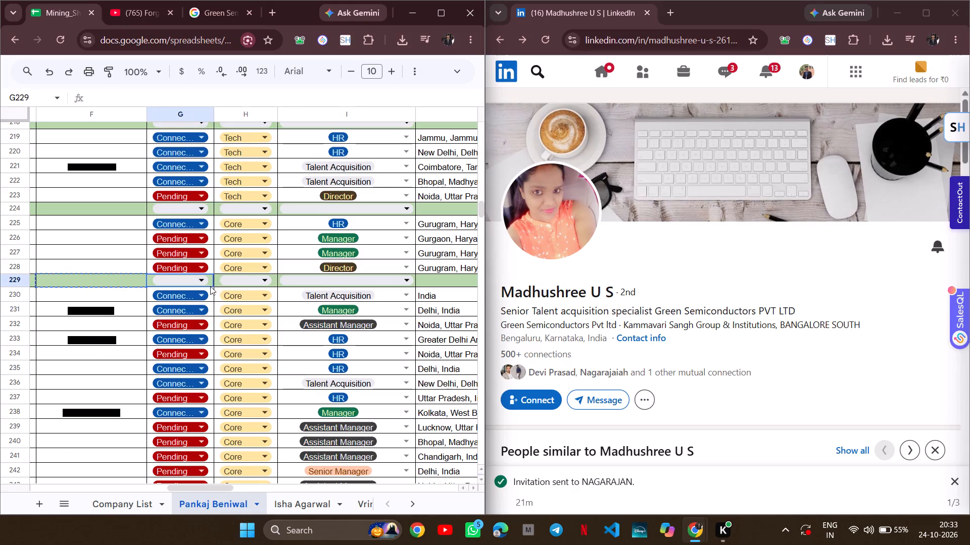
pyautogui.hotkey('ctrl', 'v')
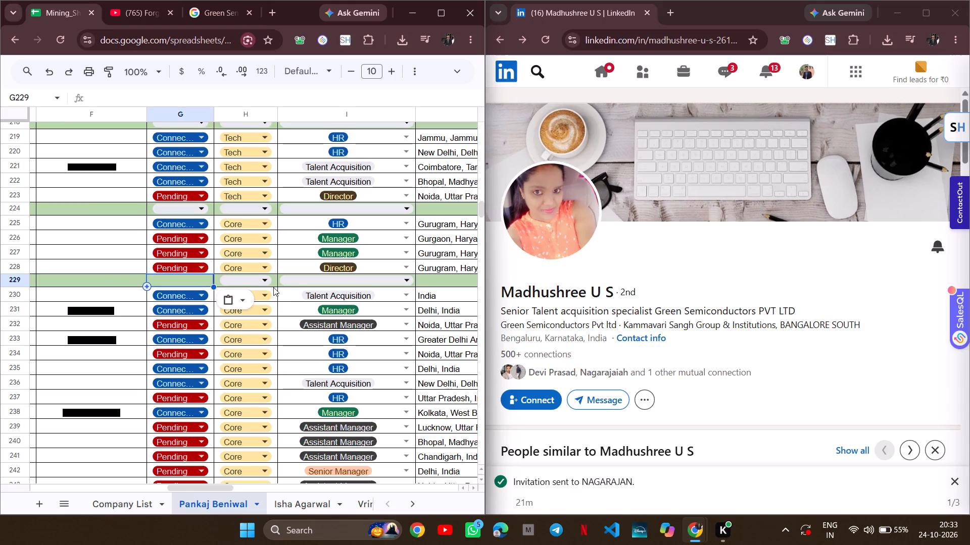
pyautogui.click(273, 286)
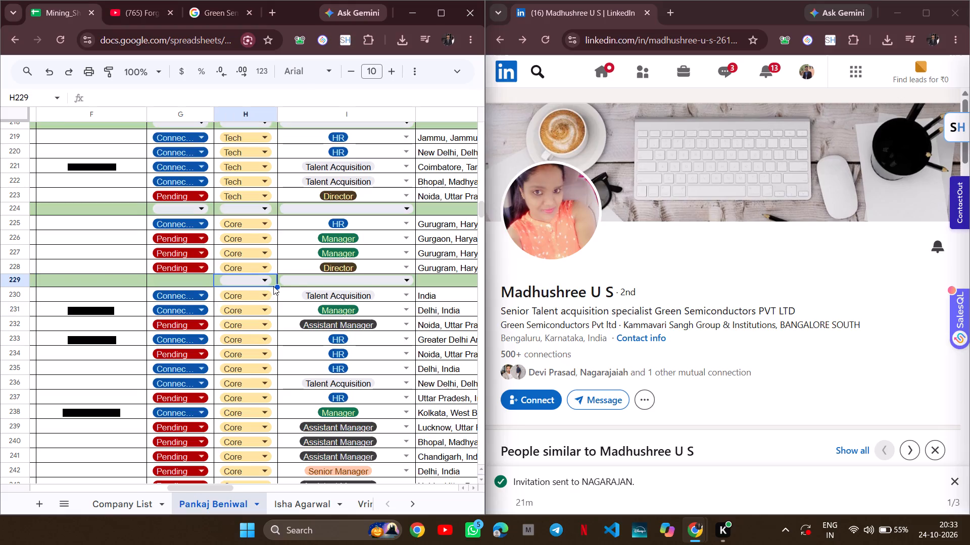
pyautogui.hotkey('ctrl', 'v')
pyautogui.click(412, 287)
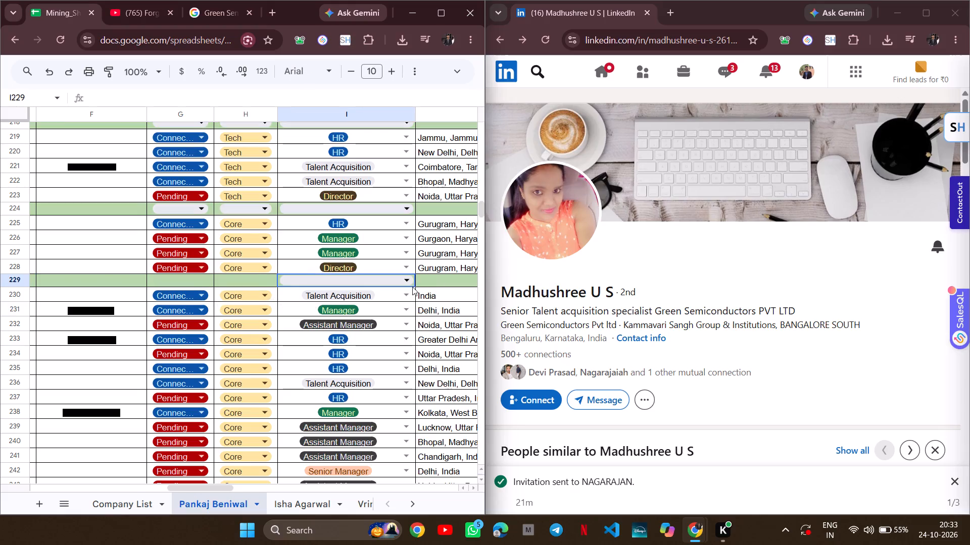
pyautogui.hotkey('ctrl', 'v')
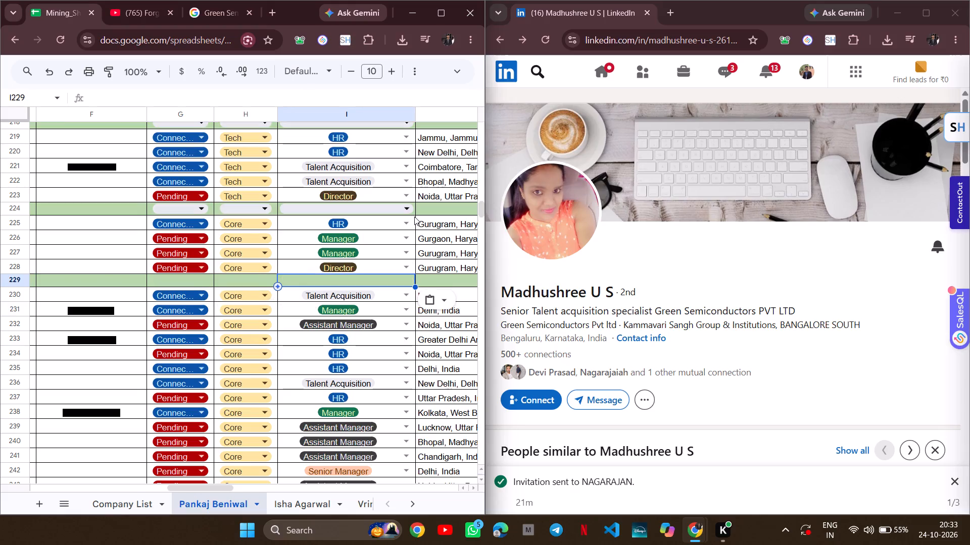
# Paste the copied plain green cell over the empty dropdowns in I224, H224 and G224 of the separator row.
pyautogui.click(413, 214)
pyautogui.hotkey('ctrl', 'v')
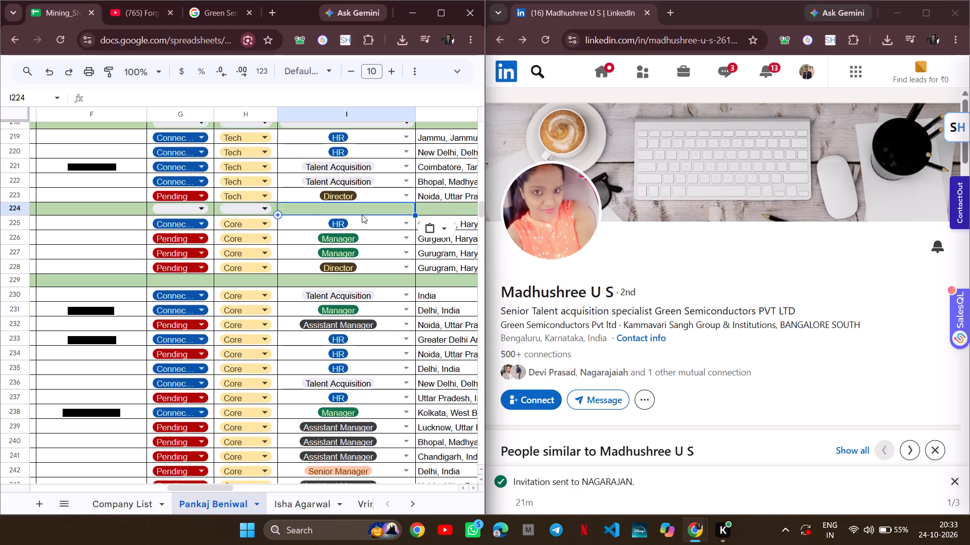
pyautogui.click(273, 206)
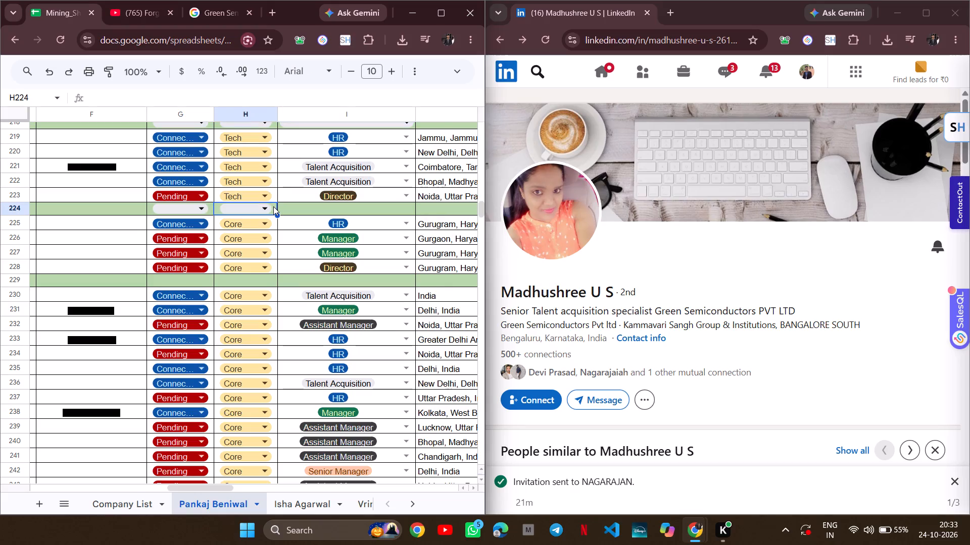
pyautogui.hotkey('ctrl', 'v')
pyautogui.click(209, 206)
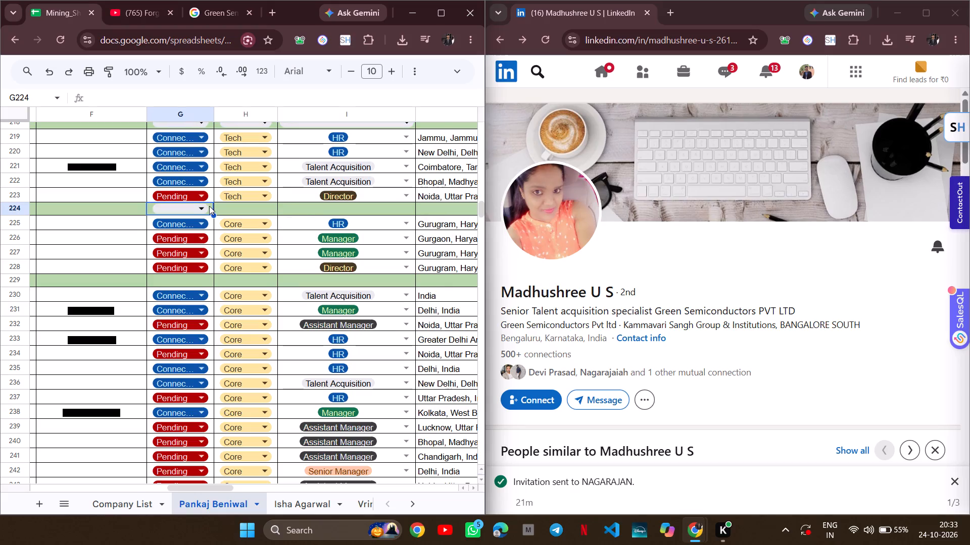
pyautogui.hotkey('ctrl', 'v')
# Replace the empty dropdowns in G218, H218 and I218 of the green separator row with the copied plain green cell.
pyautogui.scroll(2, 209, 206)
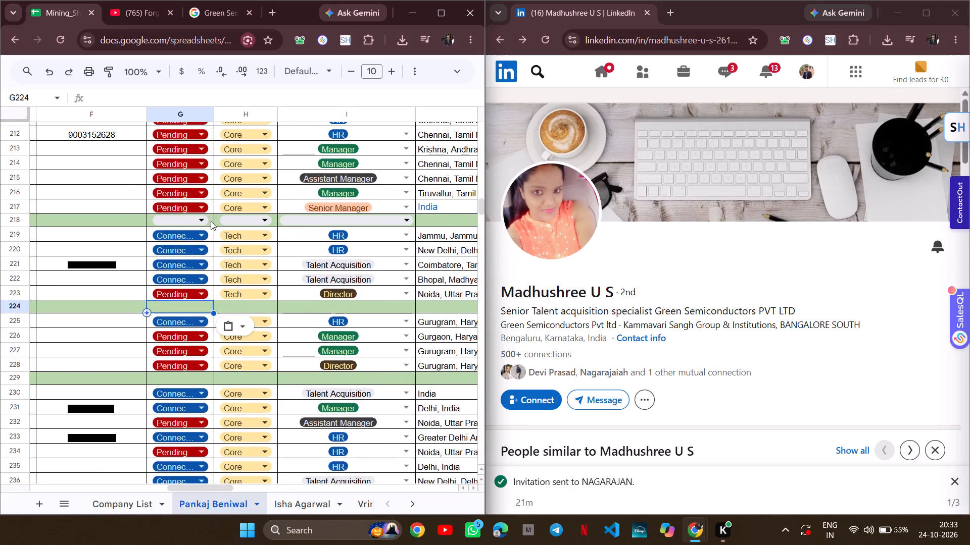
pyautogui.click(211, 222)
pyautogui.hotkey('ctrl', 'v')
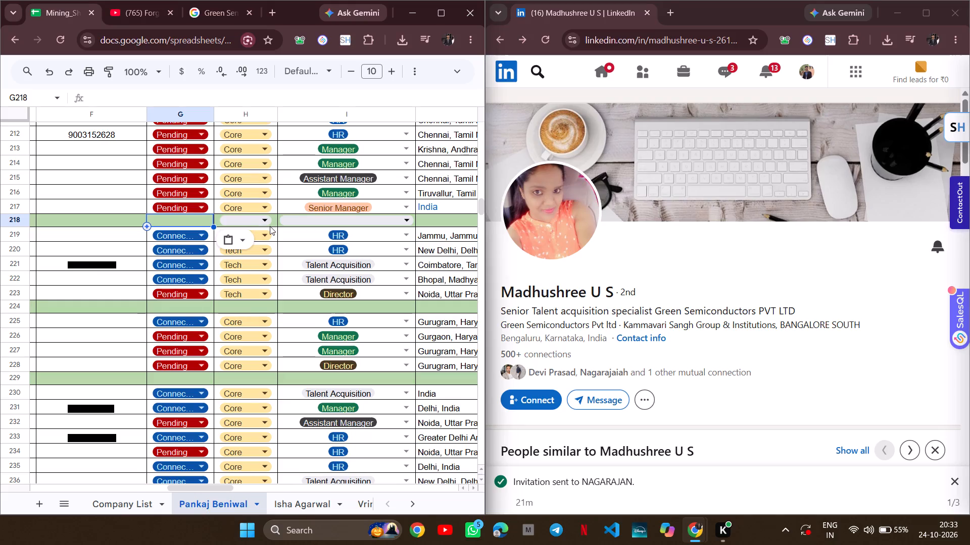
pyautogui.click(270, 226)
pyautogui.hotkey('ctrl', 'v')
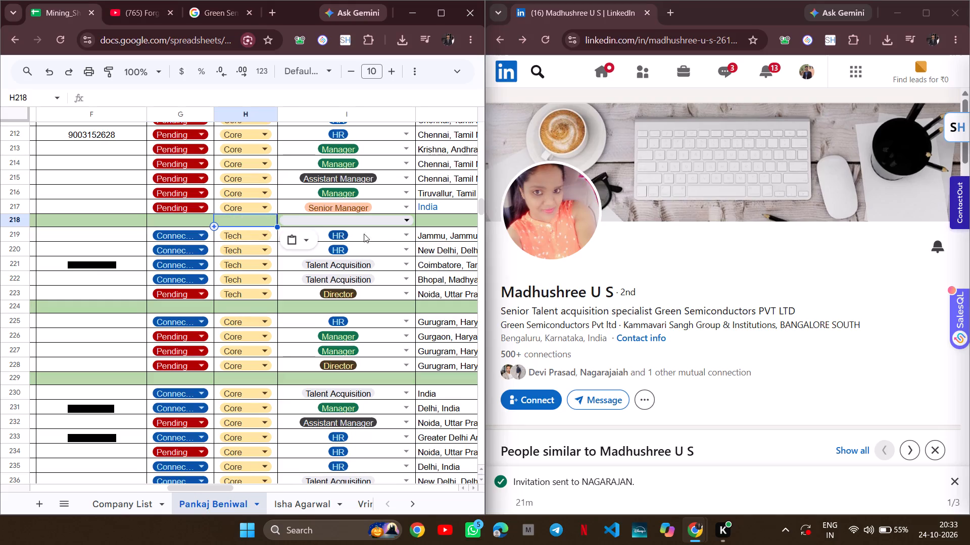
pyautogui.click(414, 225)
pyautogui.hotkey('ctrl', 'v')
# Paste the copied plain green cell over the empty dropdowns in I205, H205 and G205 of the separator row.
pyautogui.scroll(1, 414, 225)
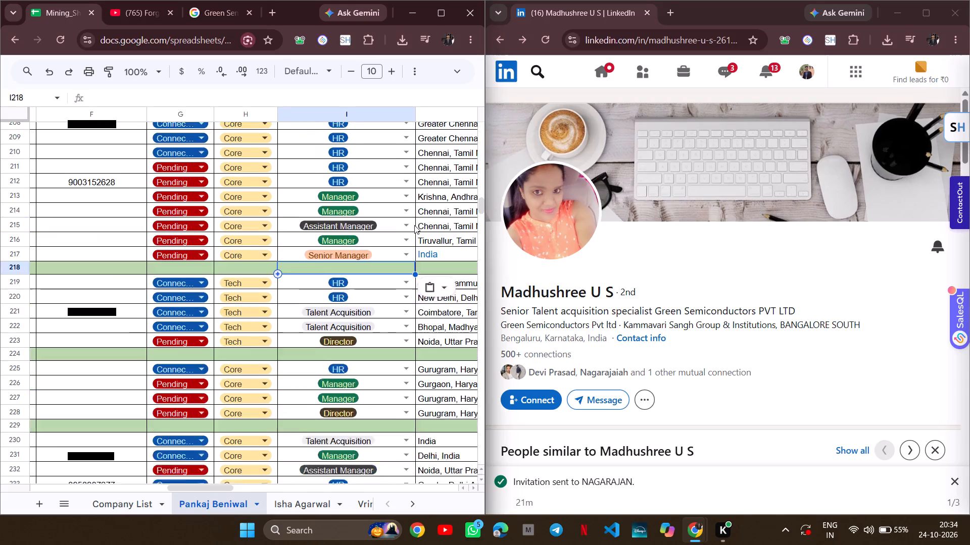
pyautogui.scroll(3, 414, 225)
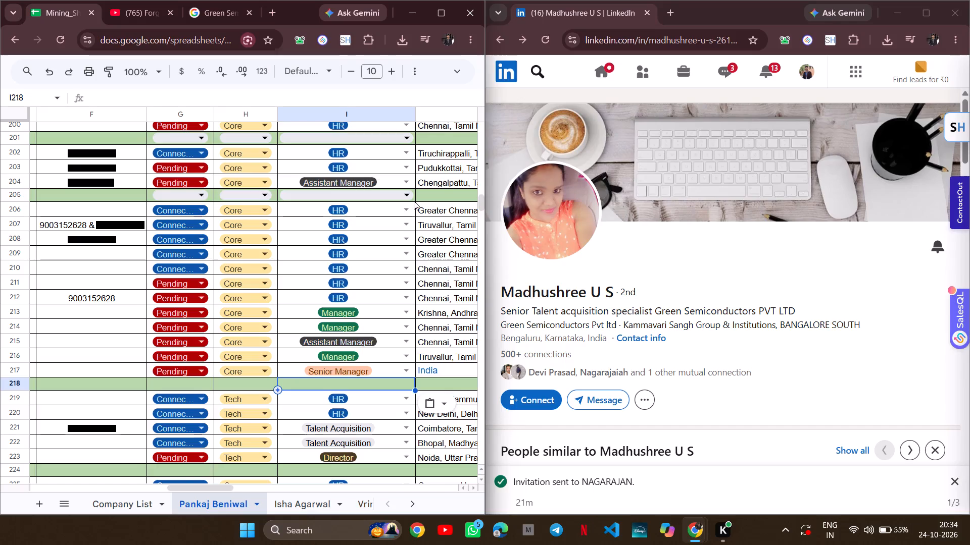
pyautogui.click(414, 201)
pyautogui.hotkey('ctrl', 'v')
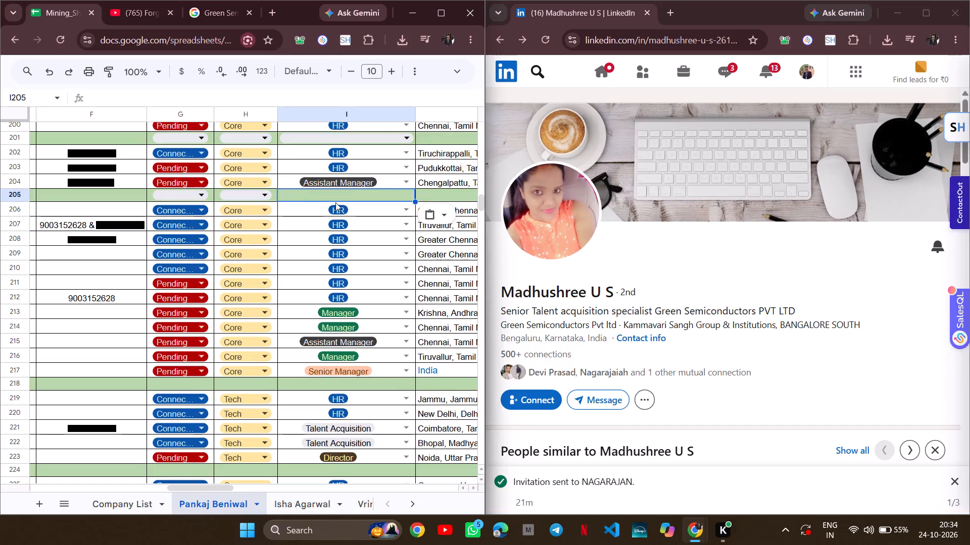
pyautogui.click(273, 191)
pyautogui.hotkey('ctrl', 'v')
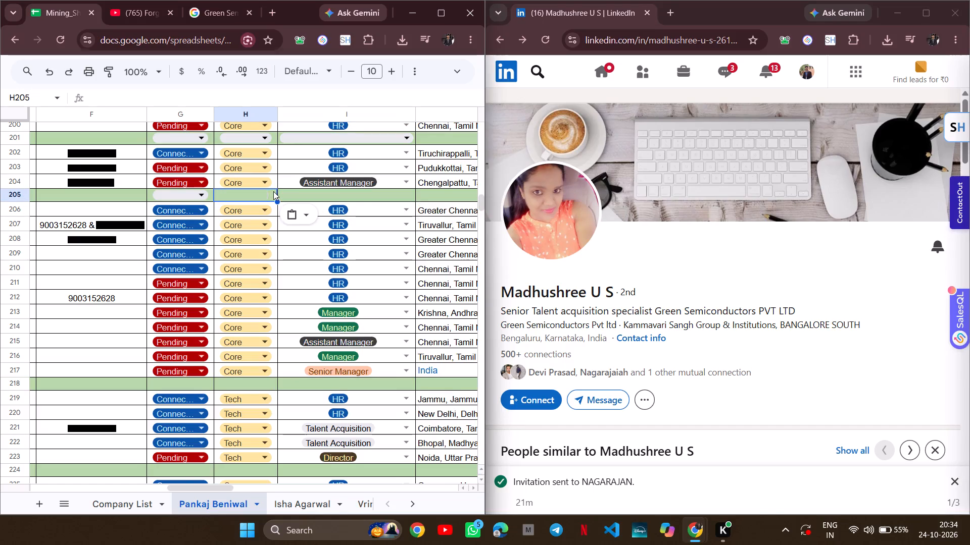
pyautogui.click(210, 191)
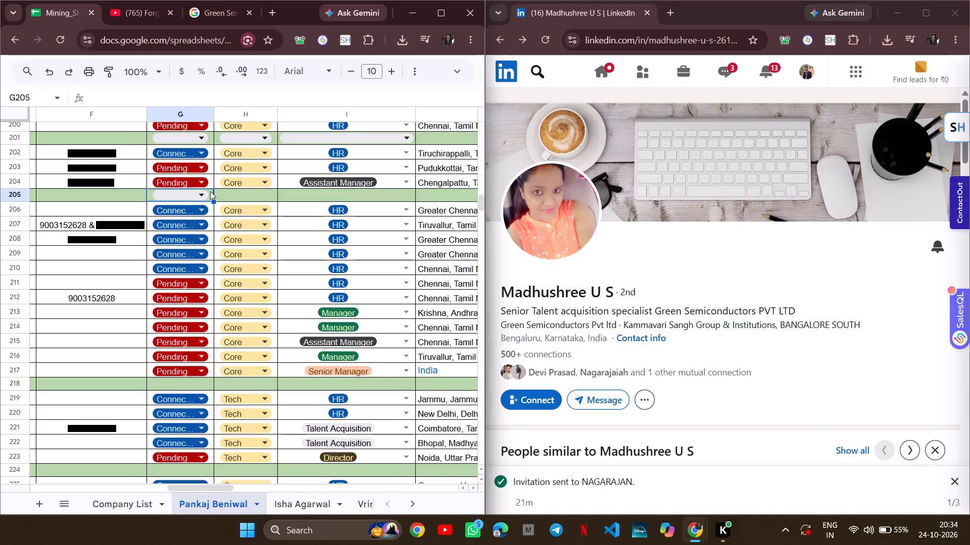
pyautogui.hotkey('ctrl', 'v')
pyautogui.scroll(1, 210, 191)
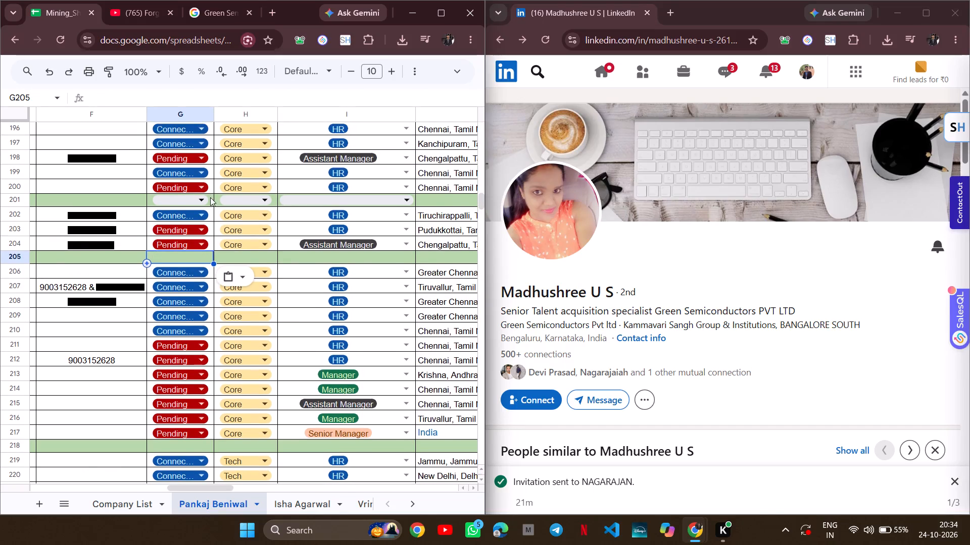